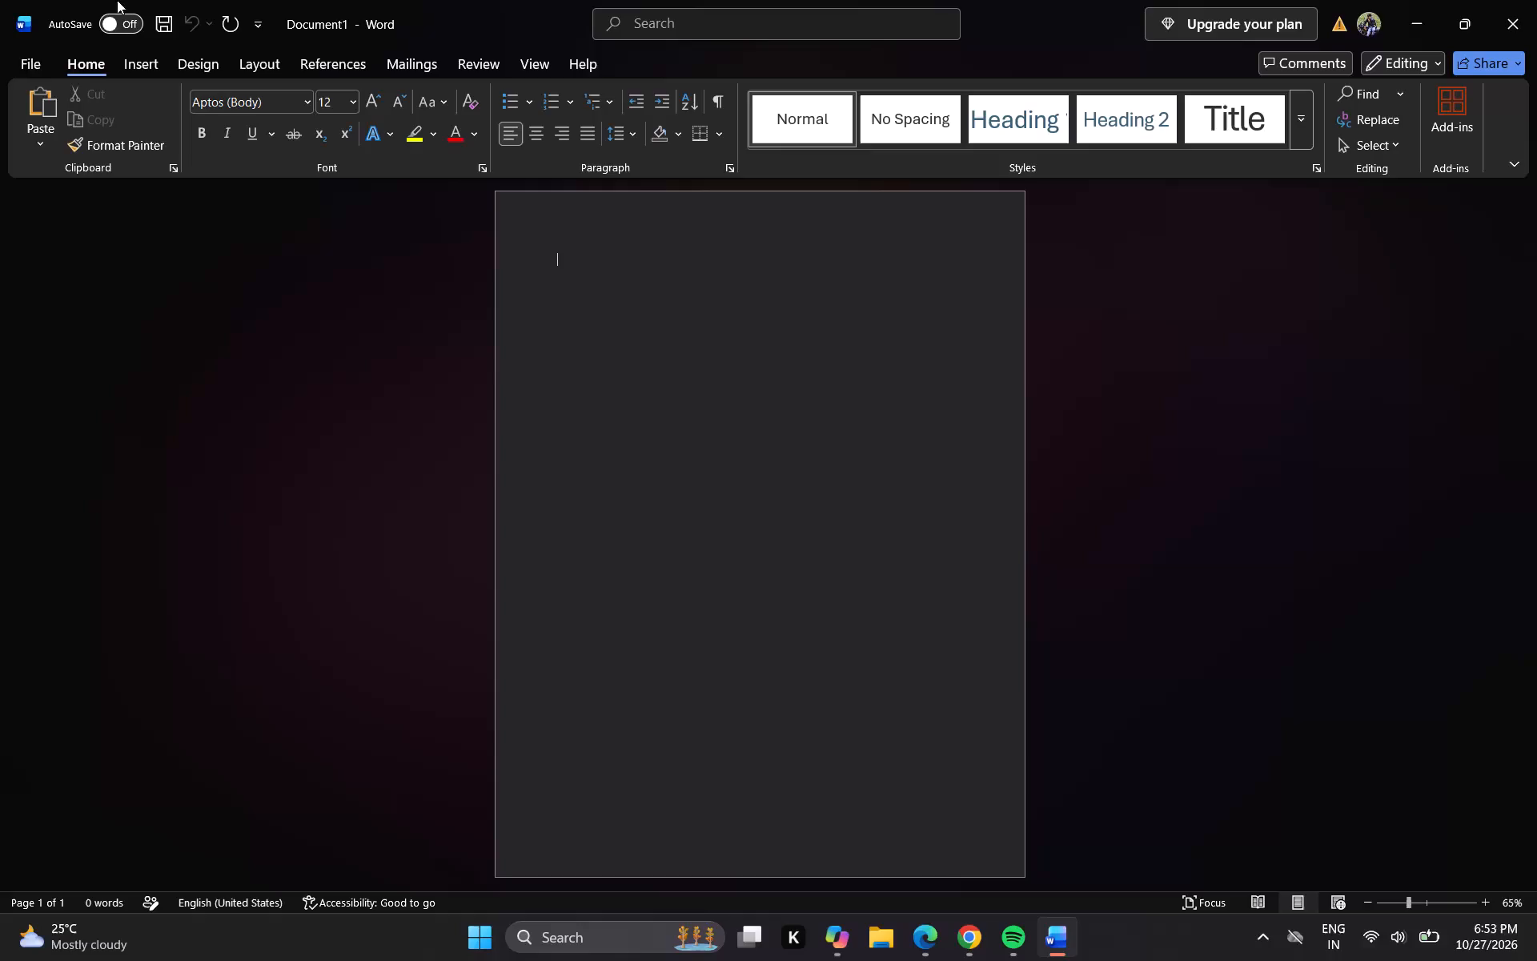
Open the EVS Case study PDF from the Downloads folder, converting it to an editable document.
left_click(29, 66)
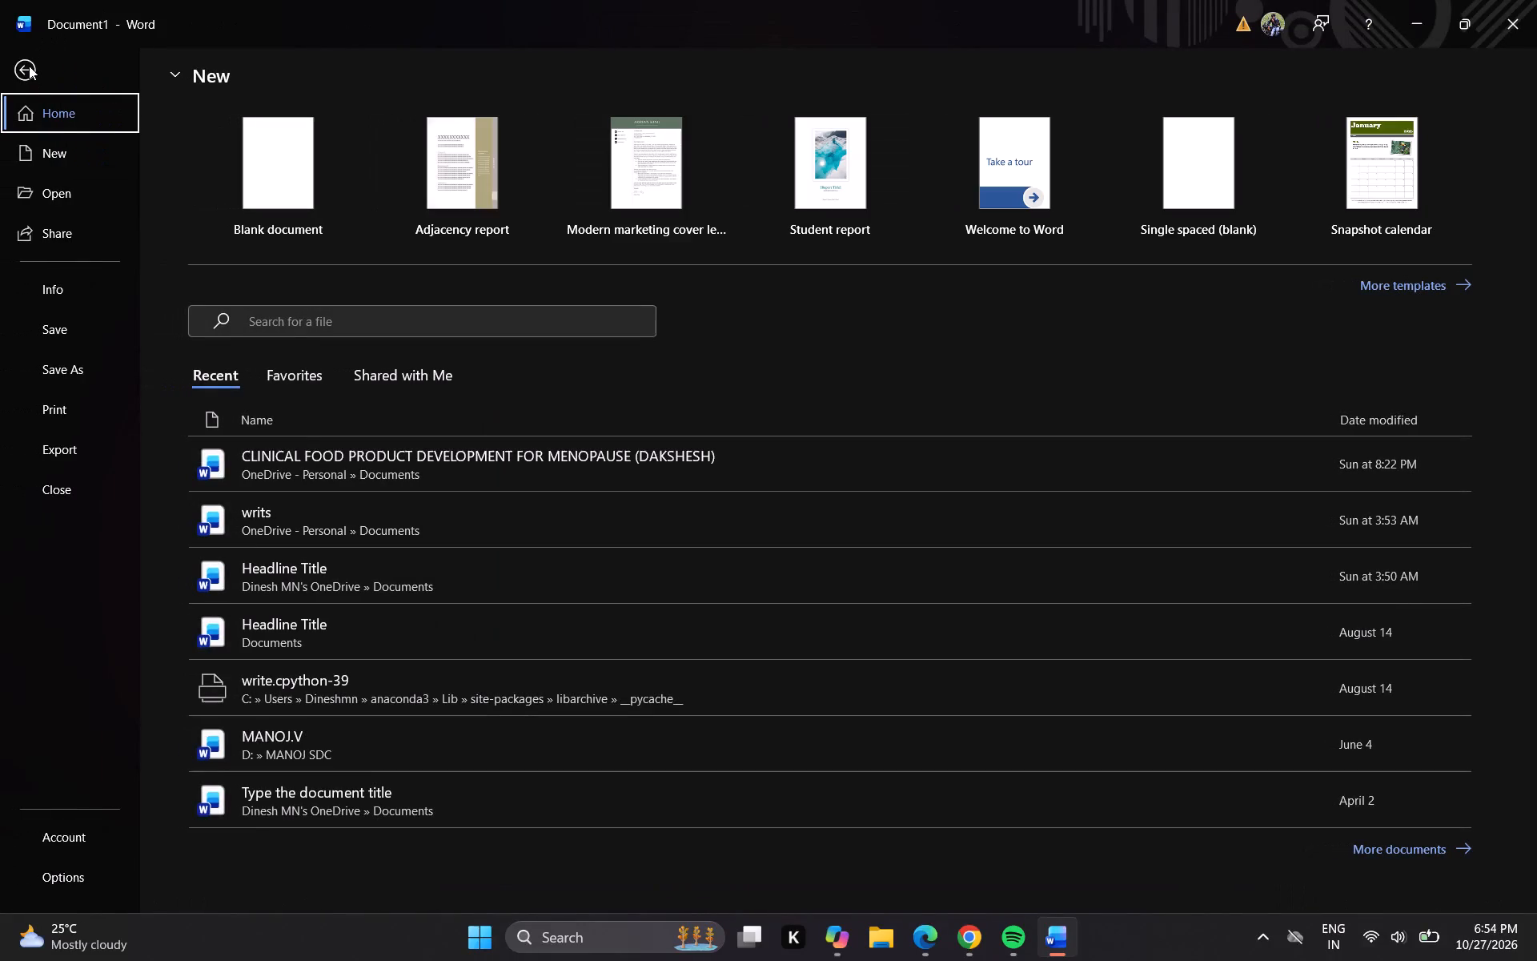
left_click(72, 205)
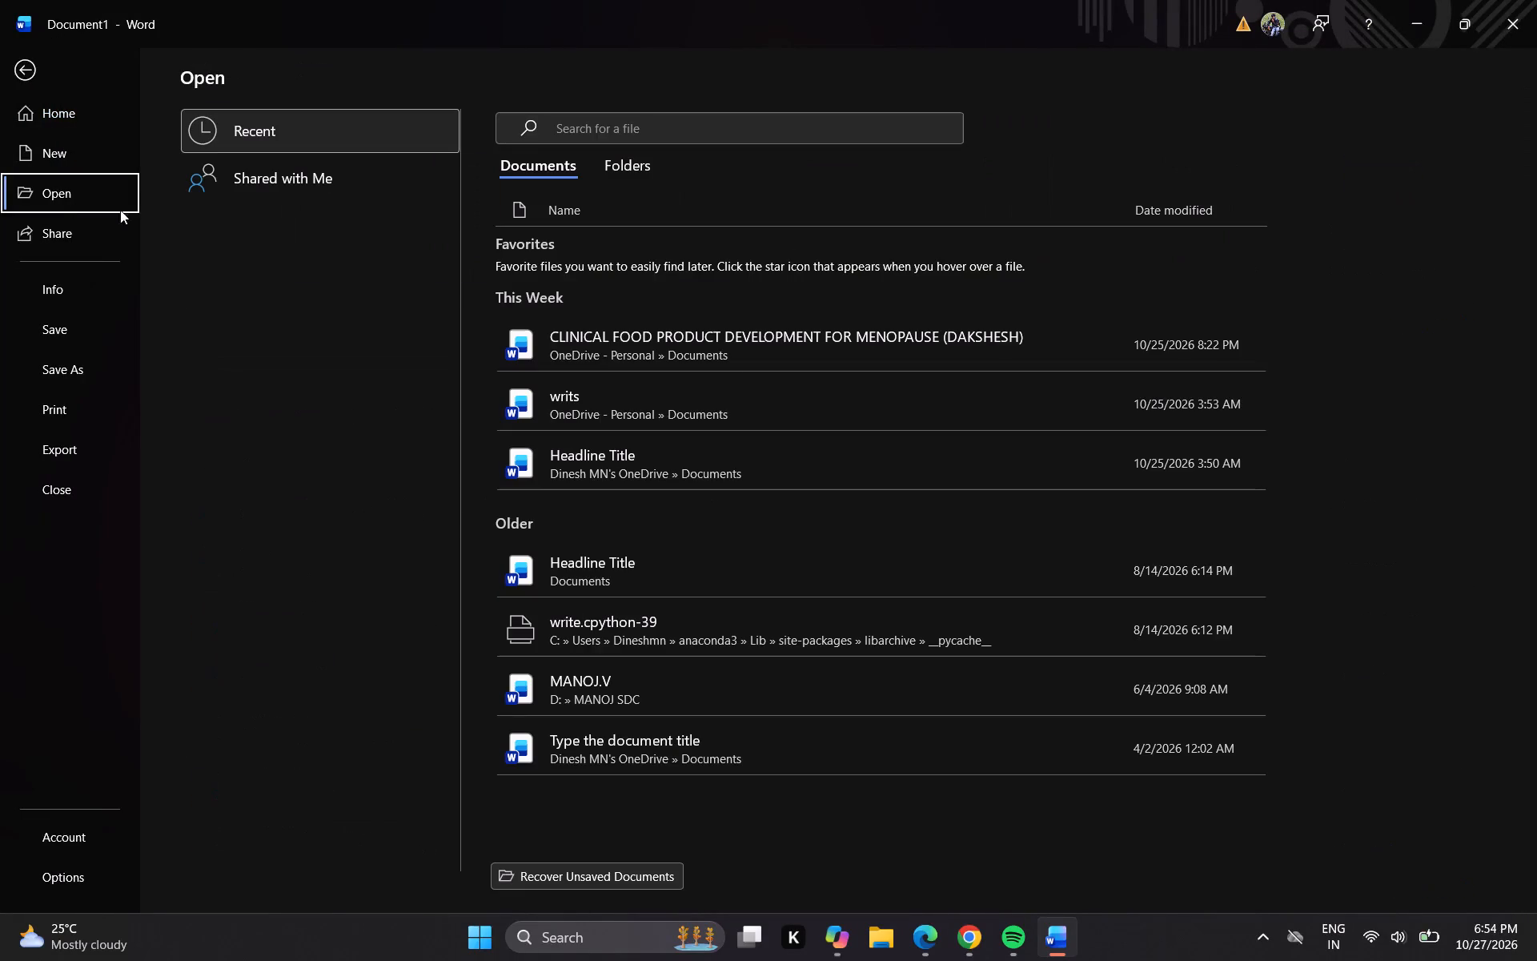
left_click(267, 355)
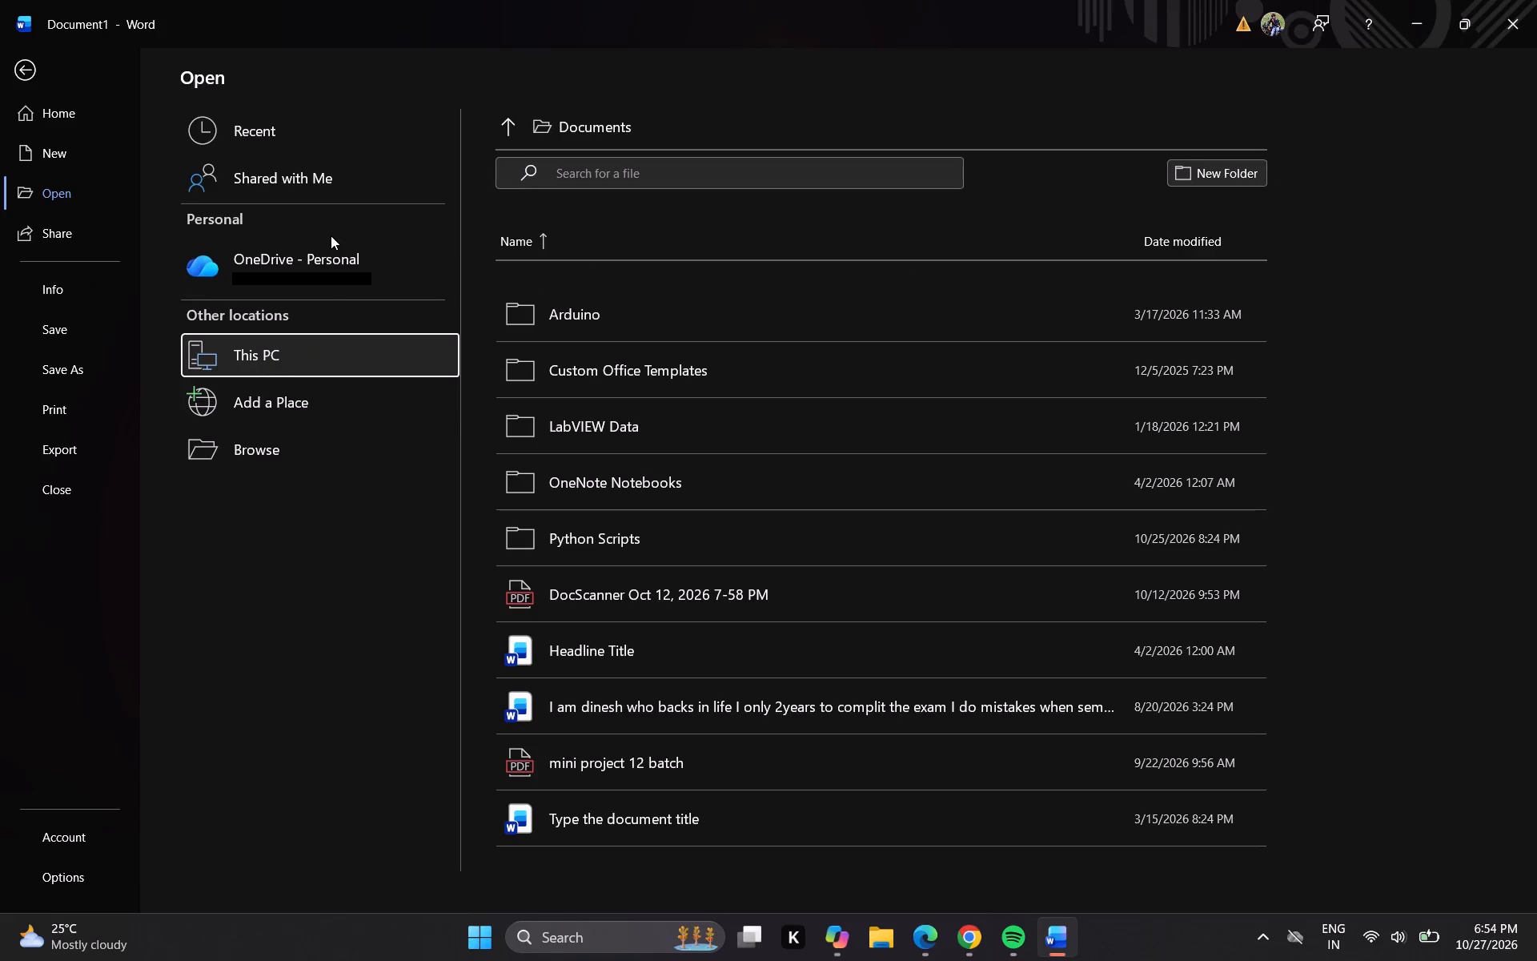
left_click_drag(331, 235, 278, 368)
left_click(278, 368)
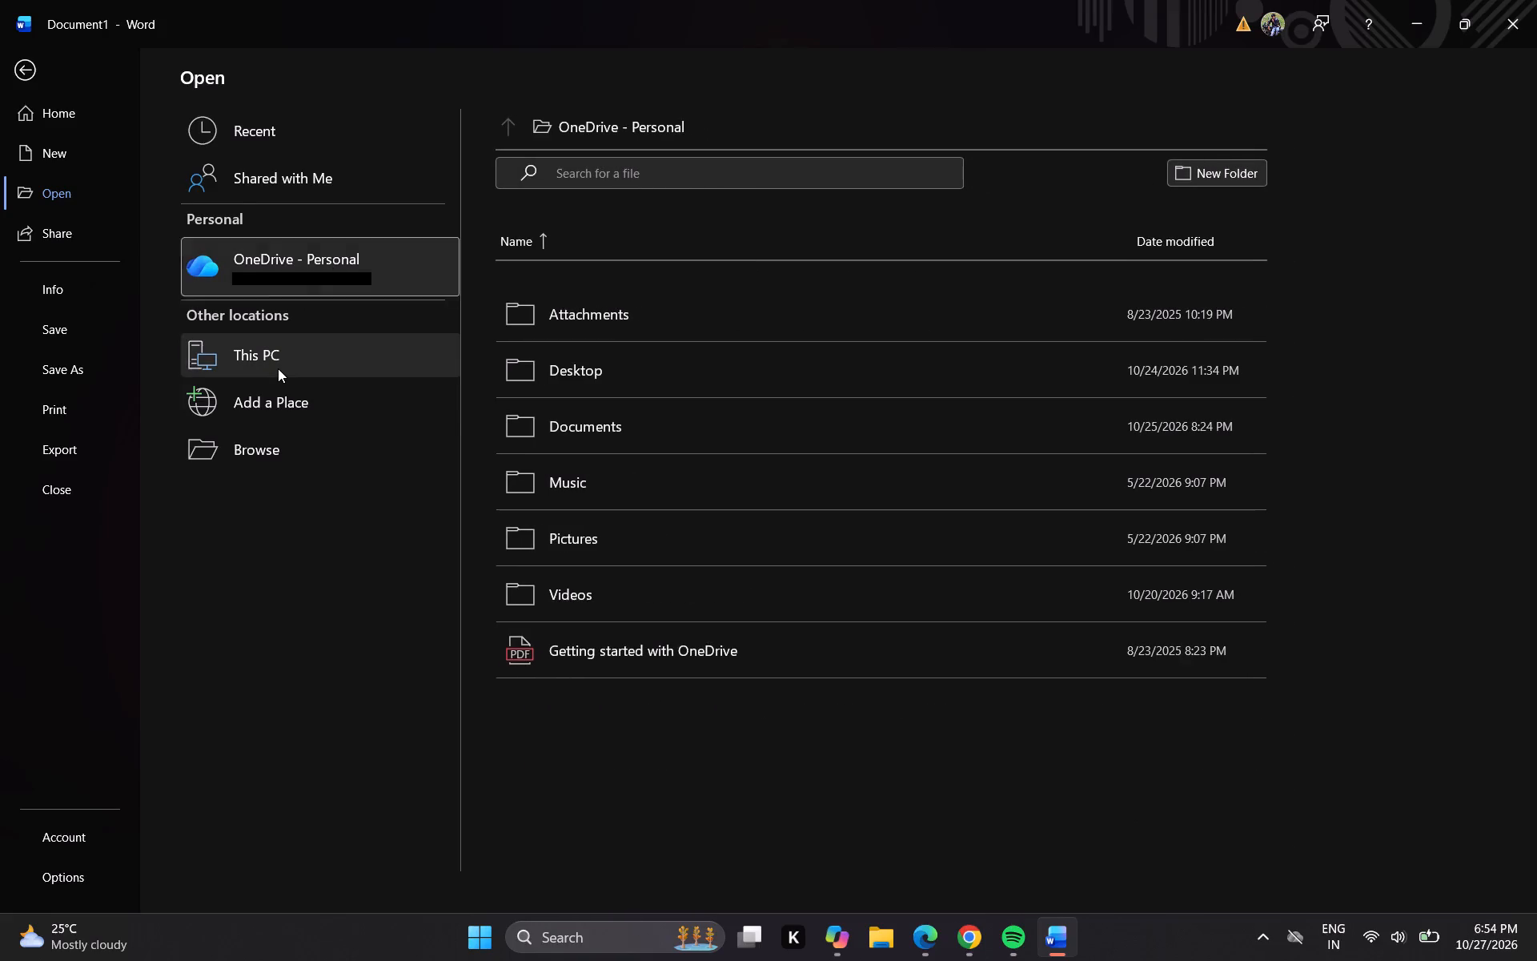
left_click(268, 444)
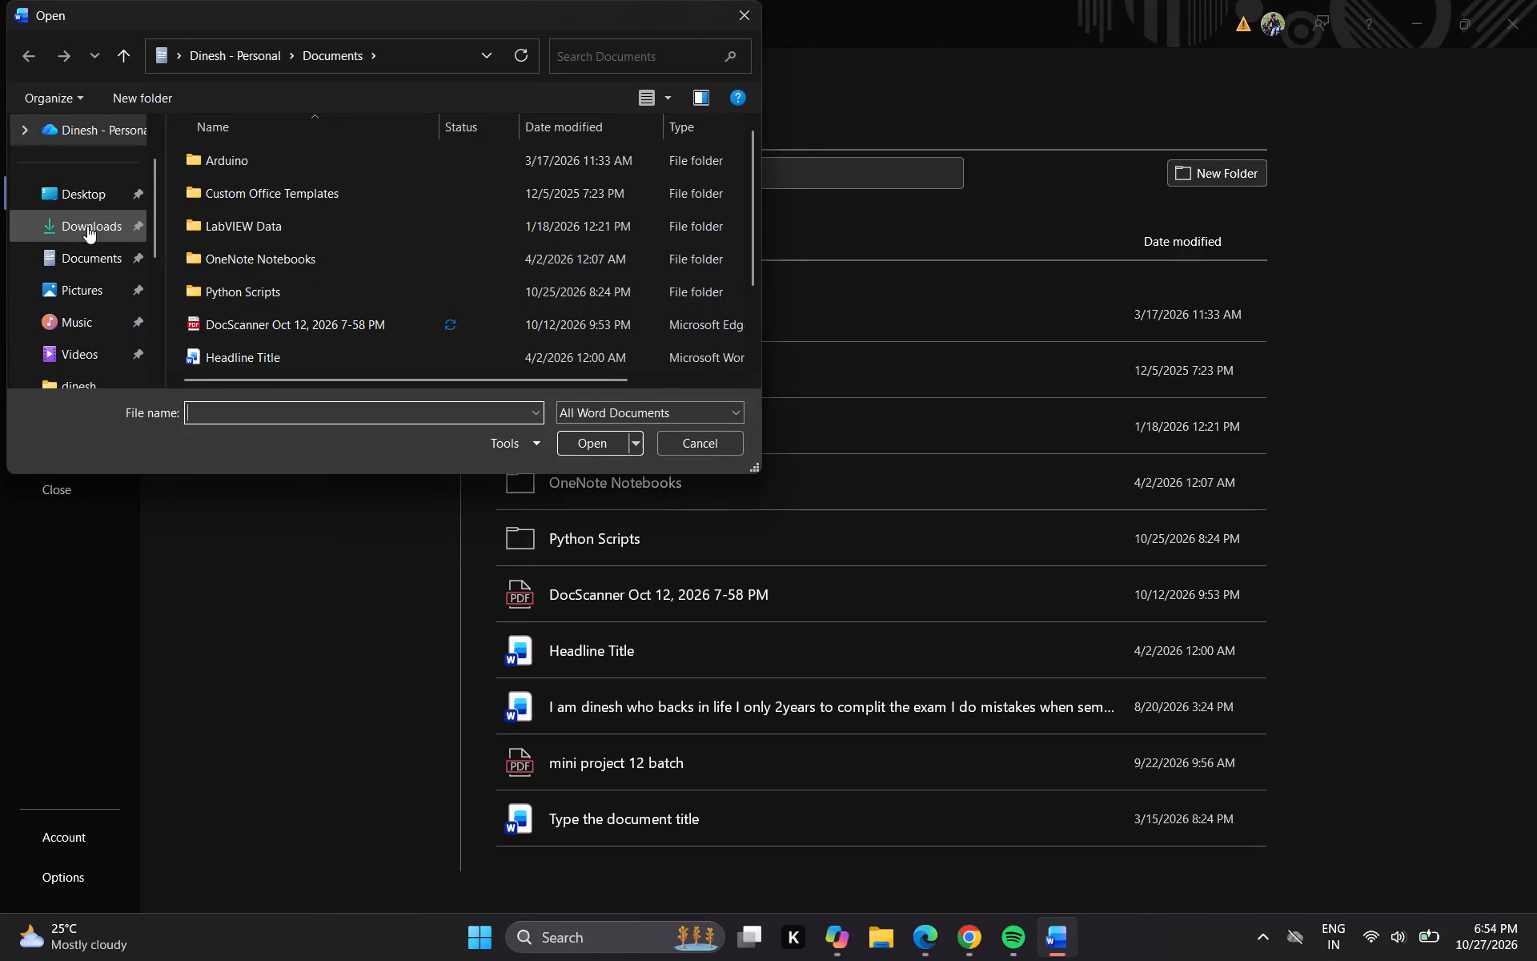
left_click(87, 226)
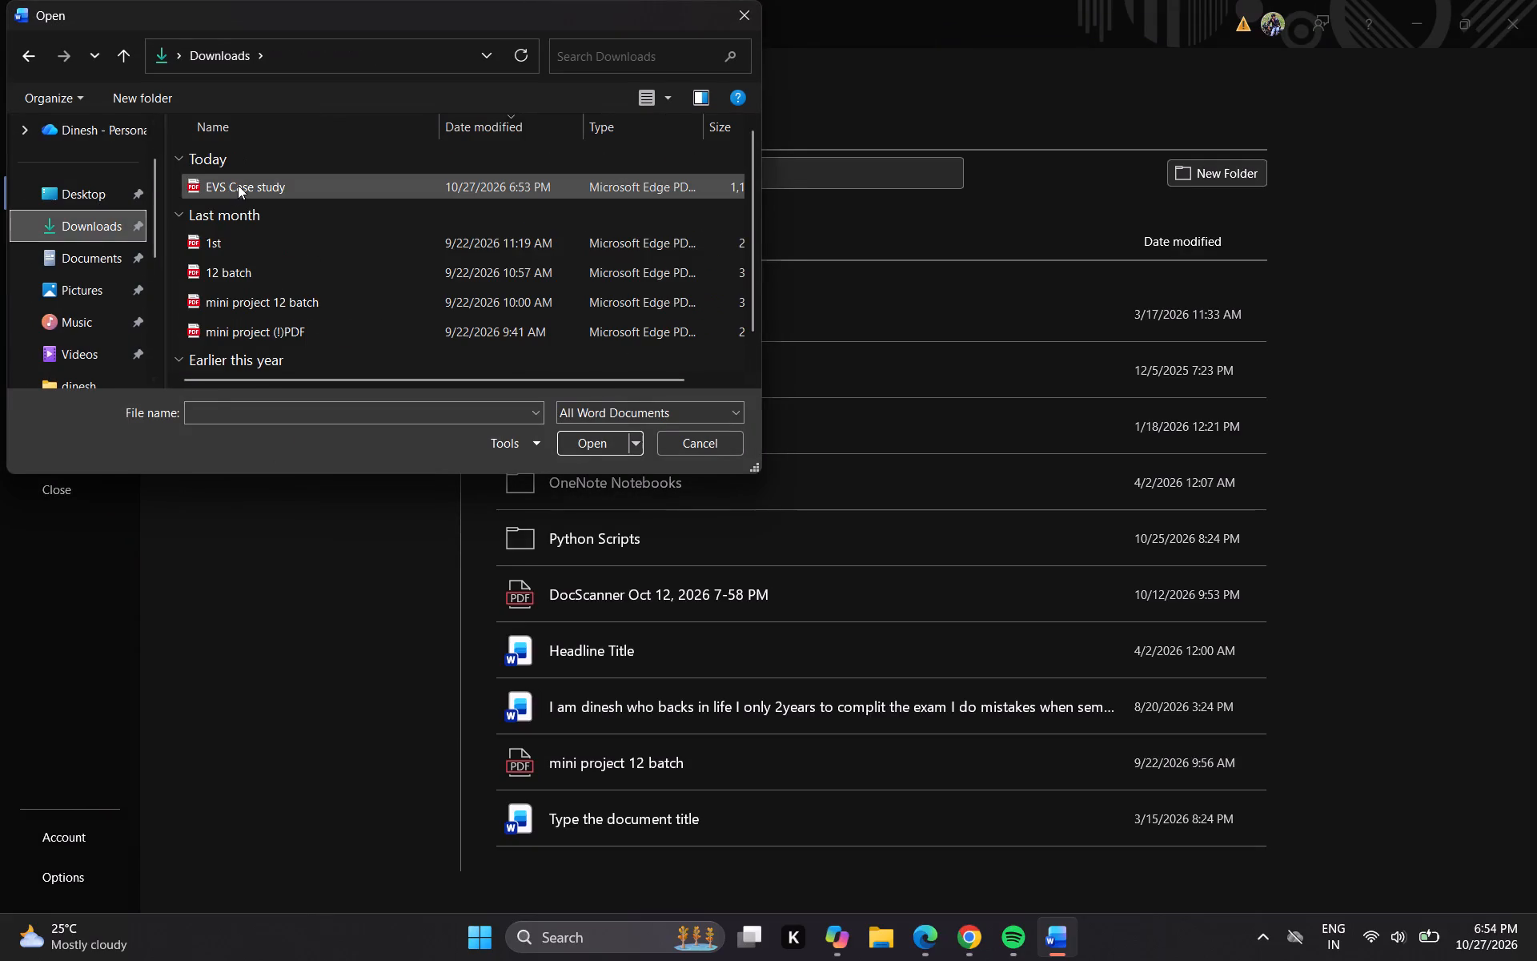
left_click(238, 185)
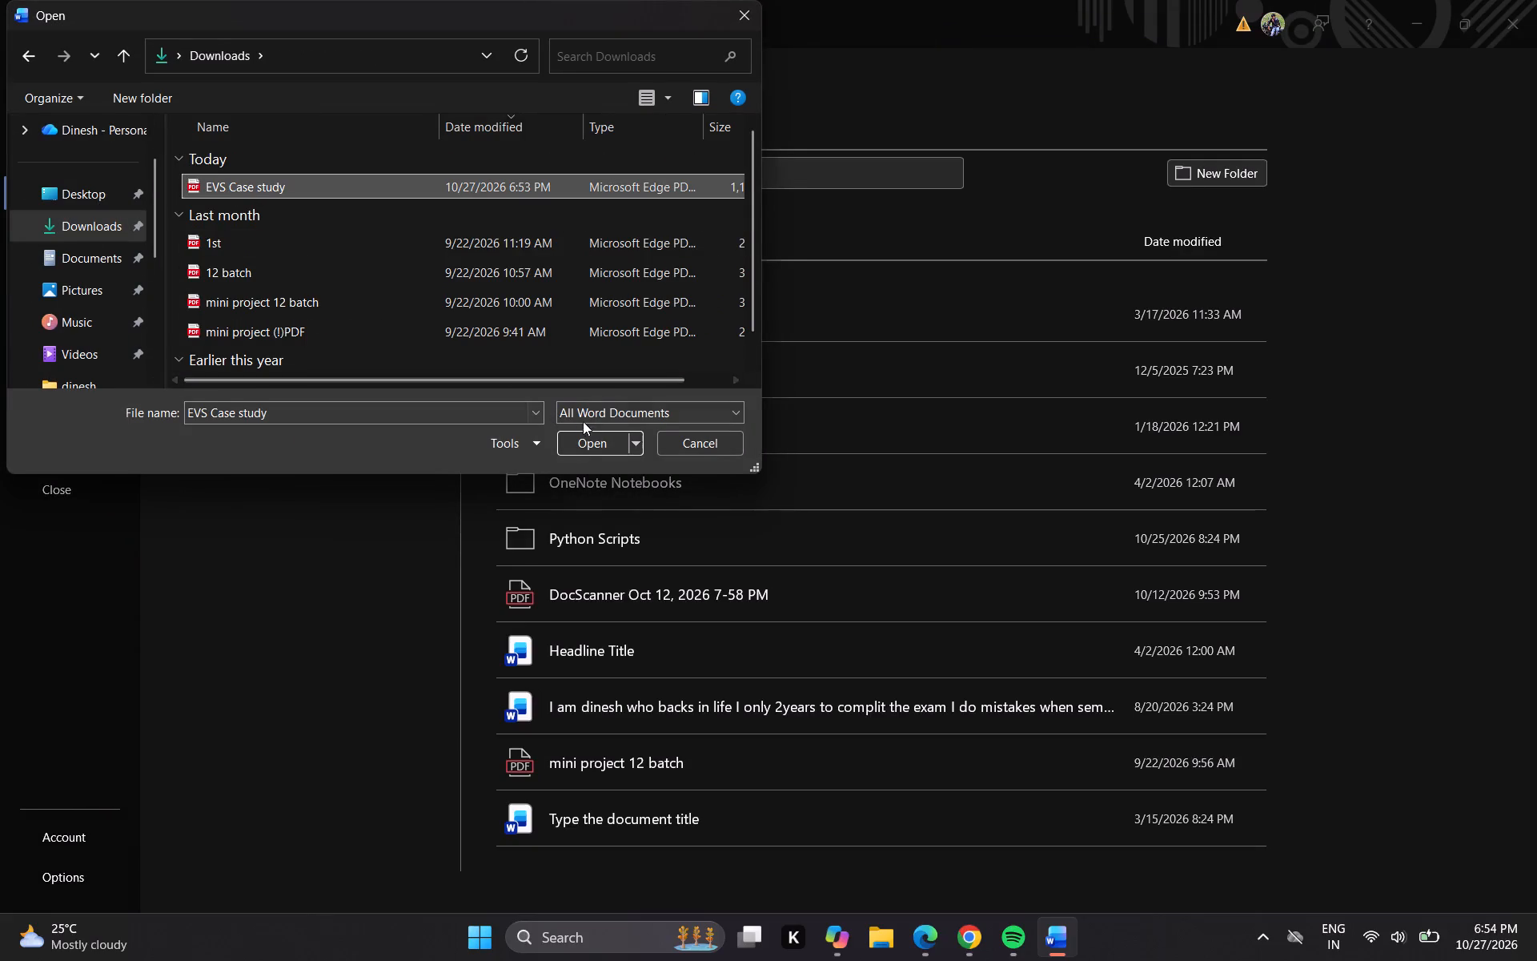
left_click(597, 444)
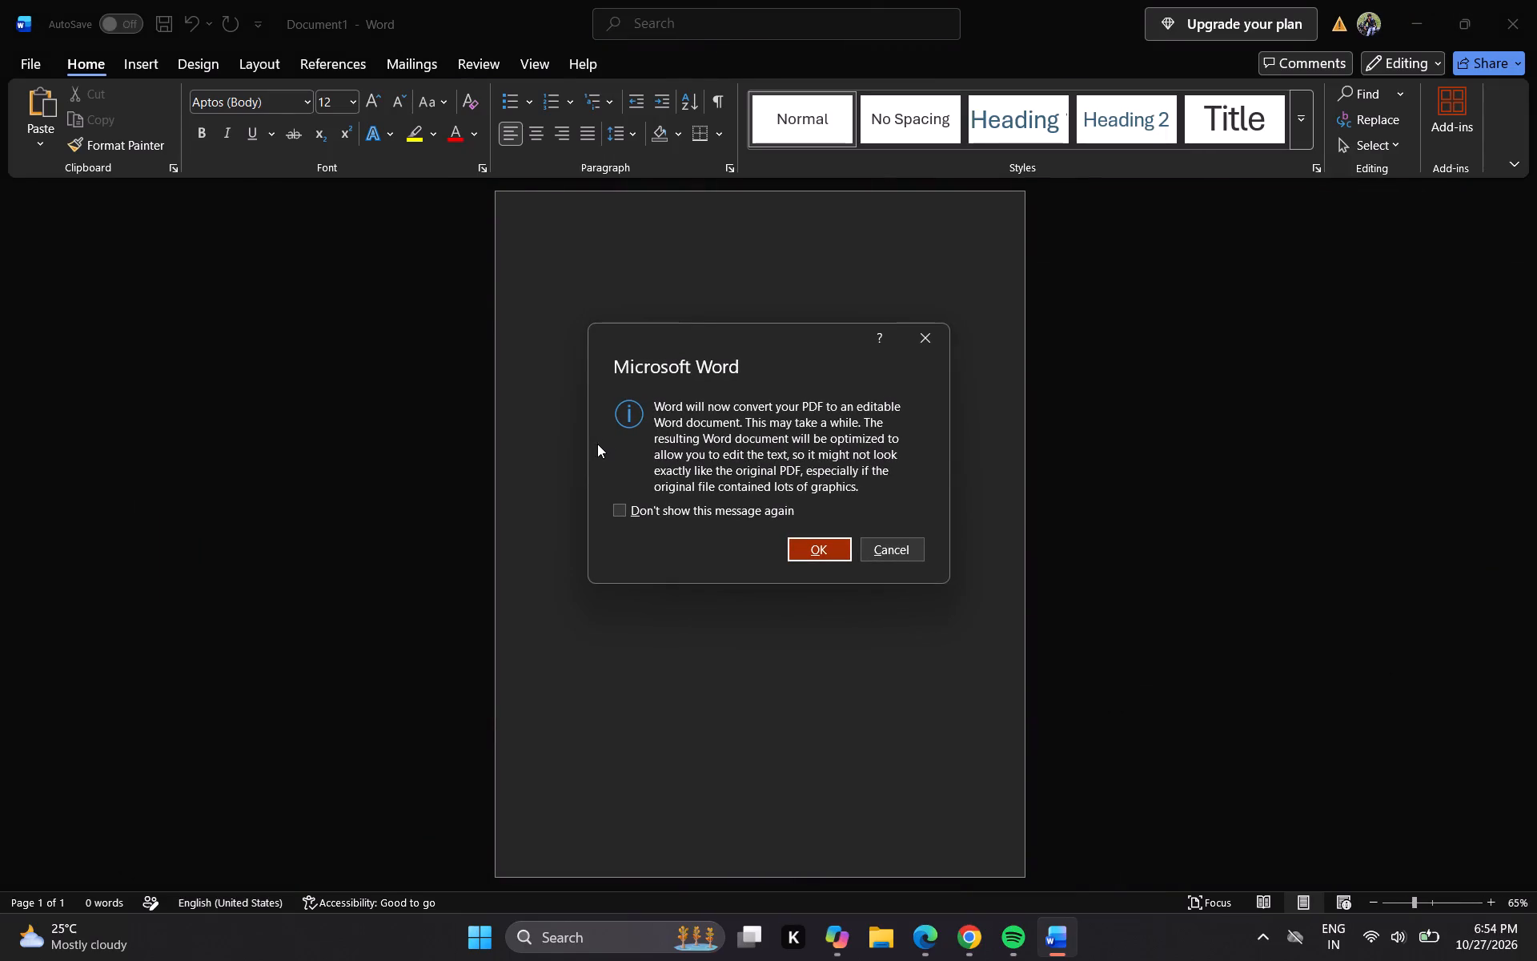
left_click(818, 553)
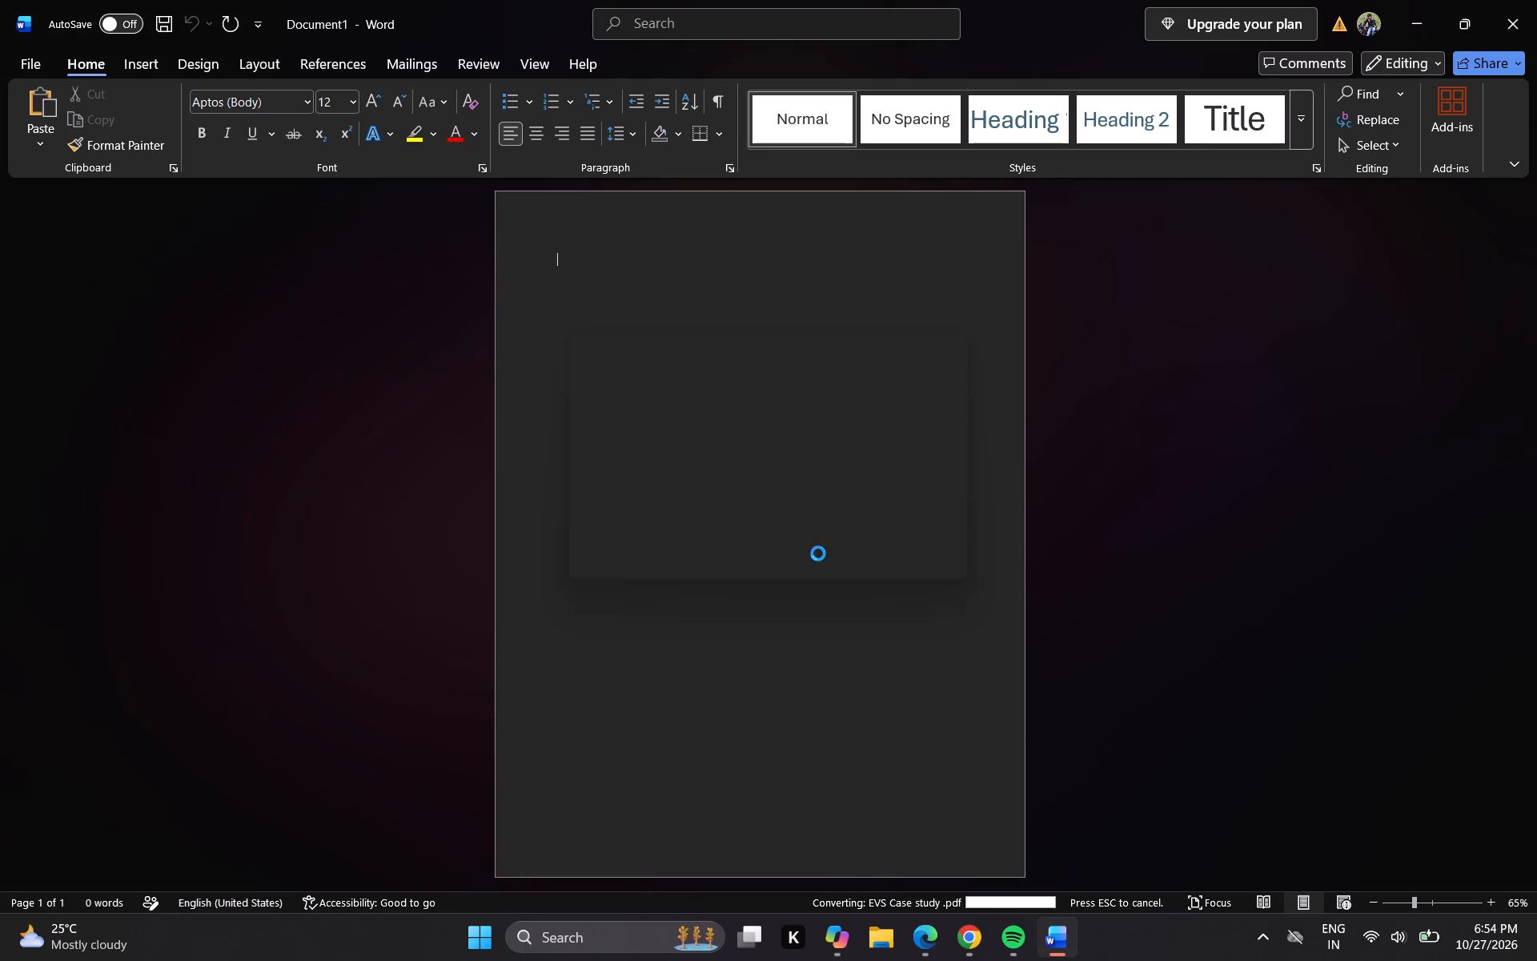
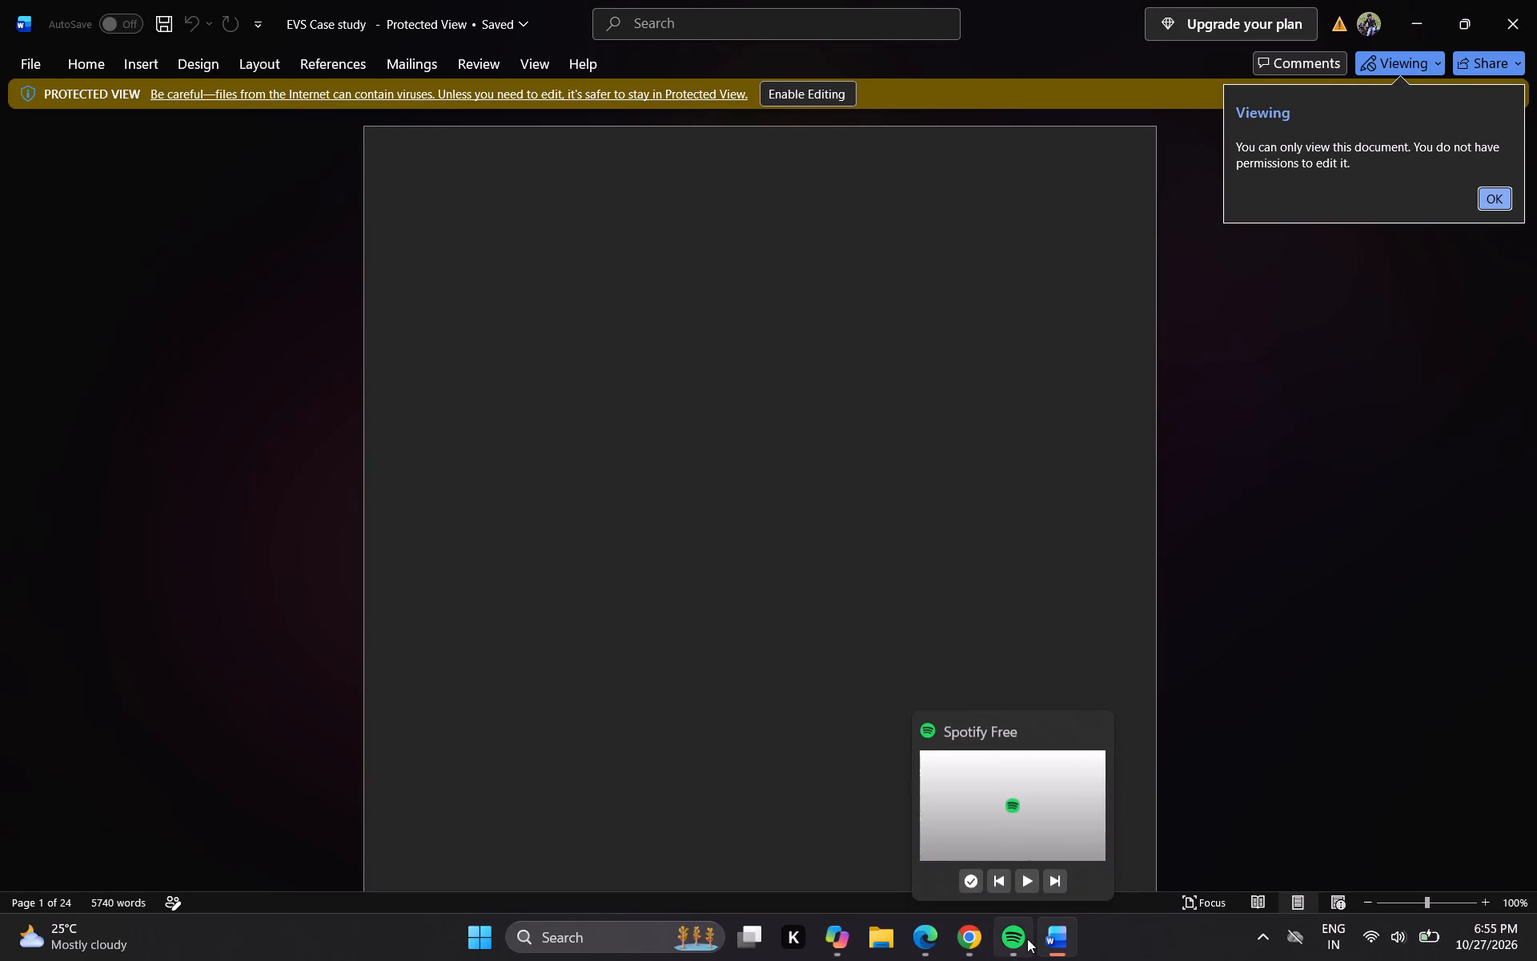
Enable editing of the protected EVS Case study document and set the PDF conversion message not to show again.
left_click(1049, 858)
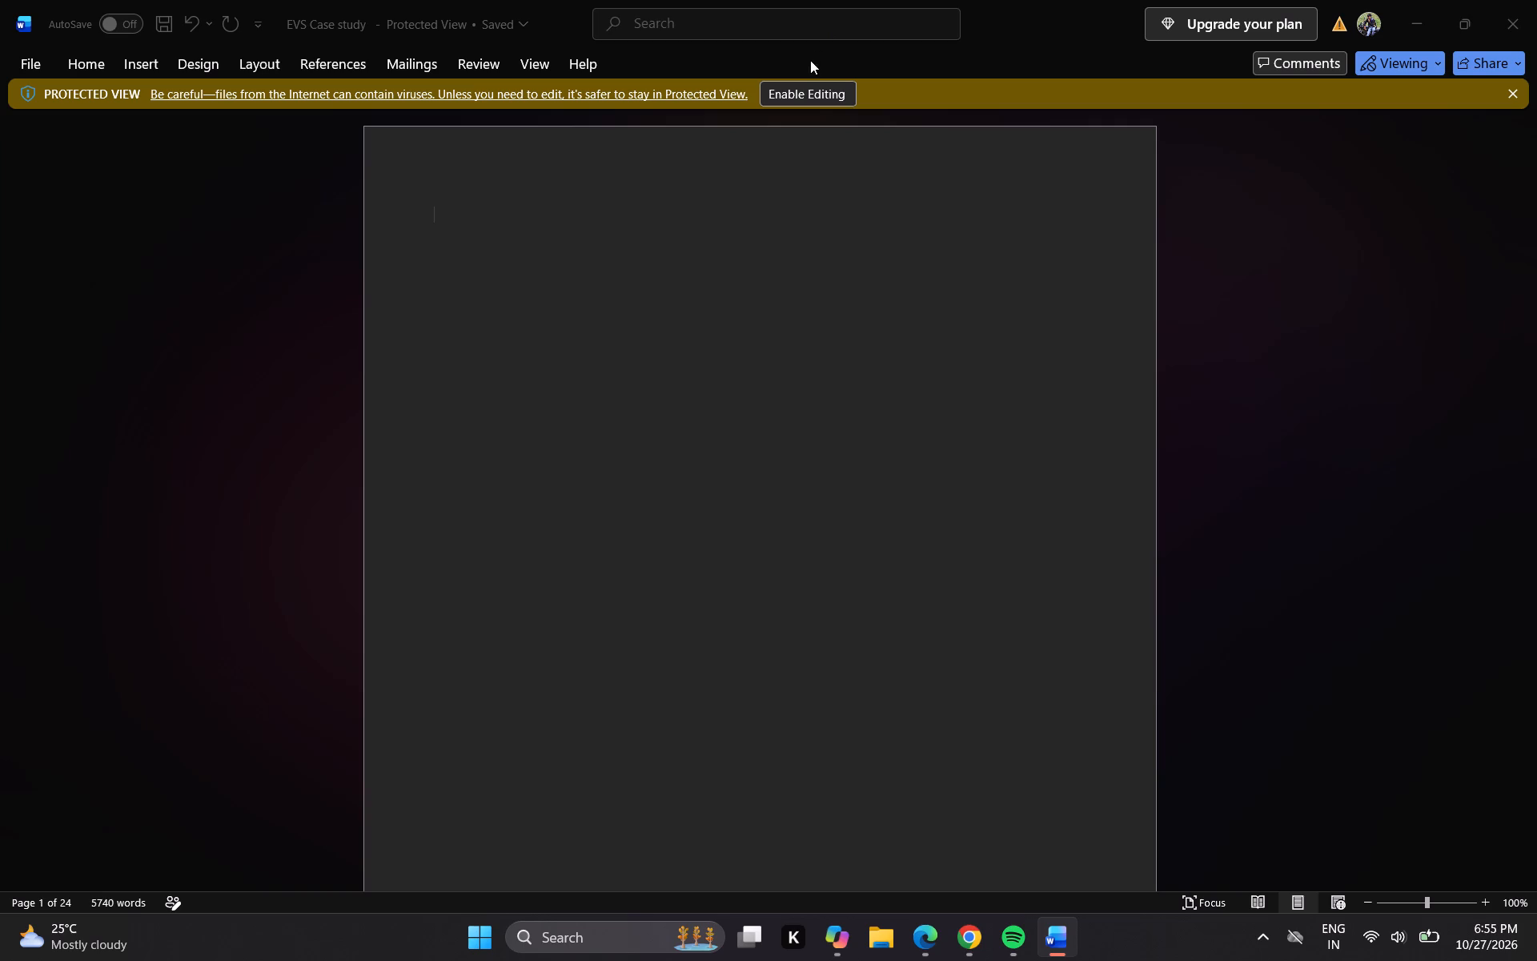
left_click(814, 93)
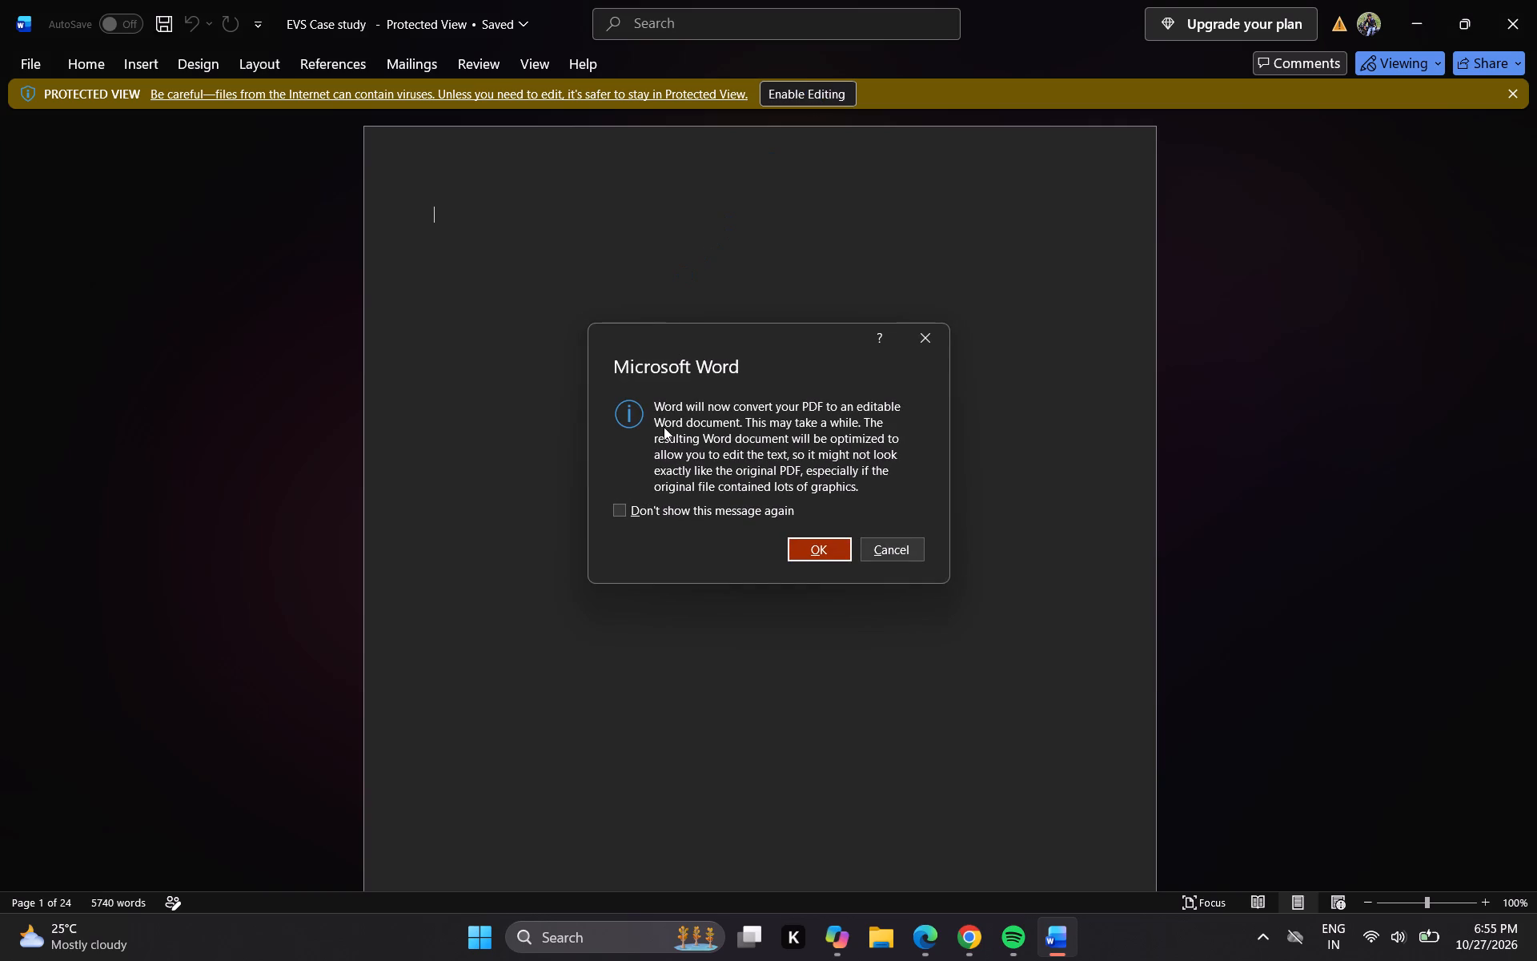
left_click(624, 514)
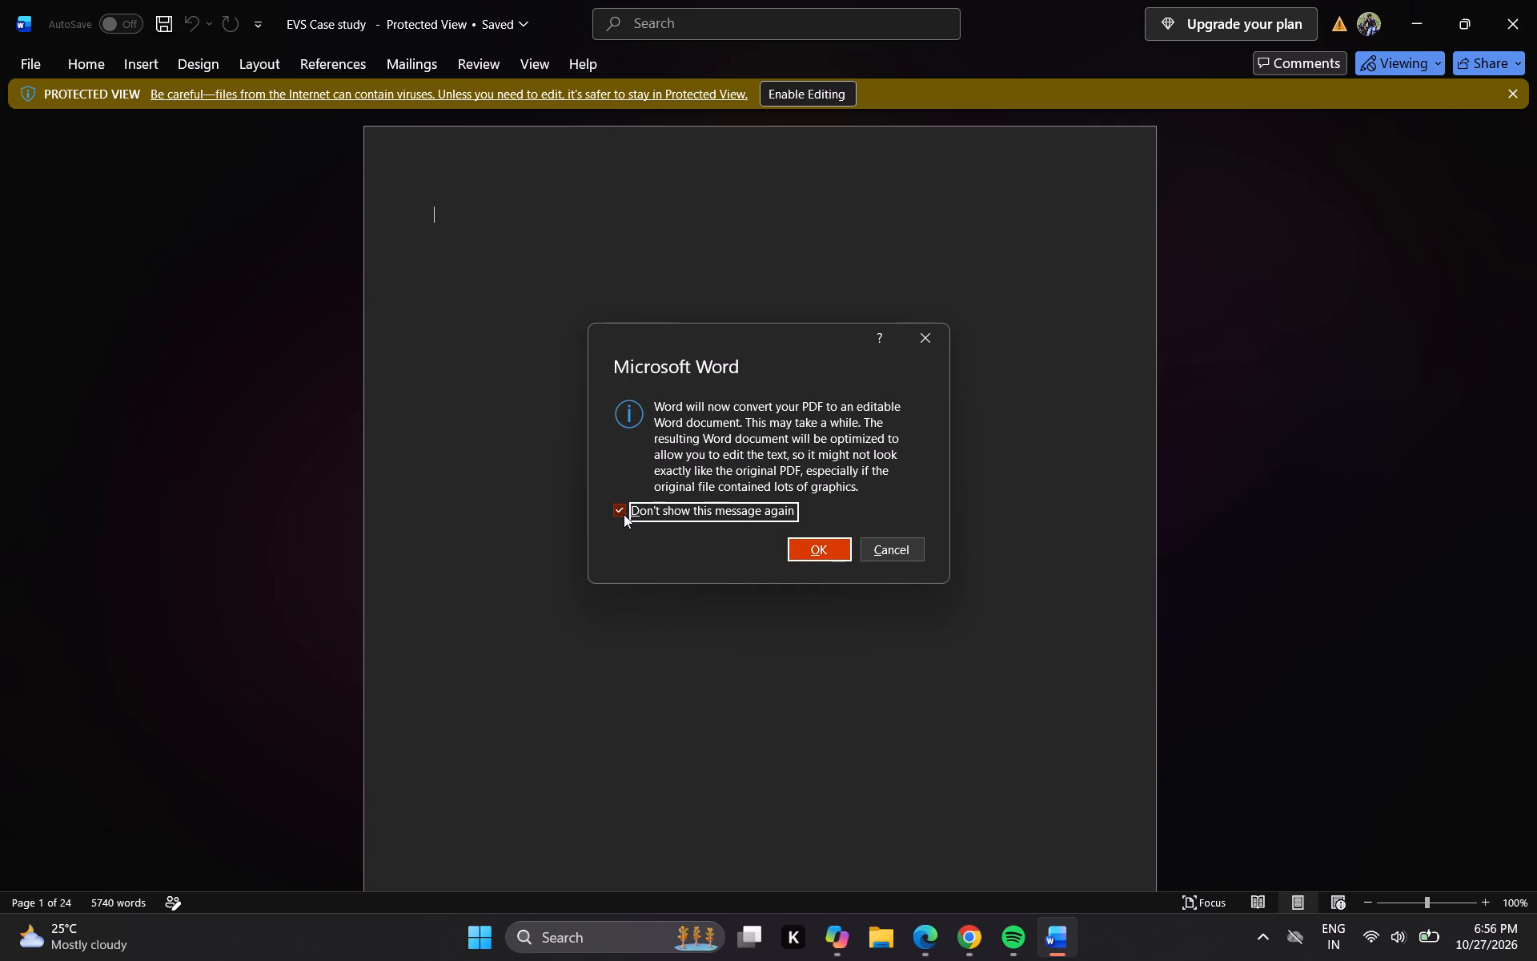
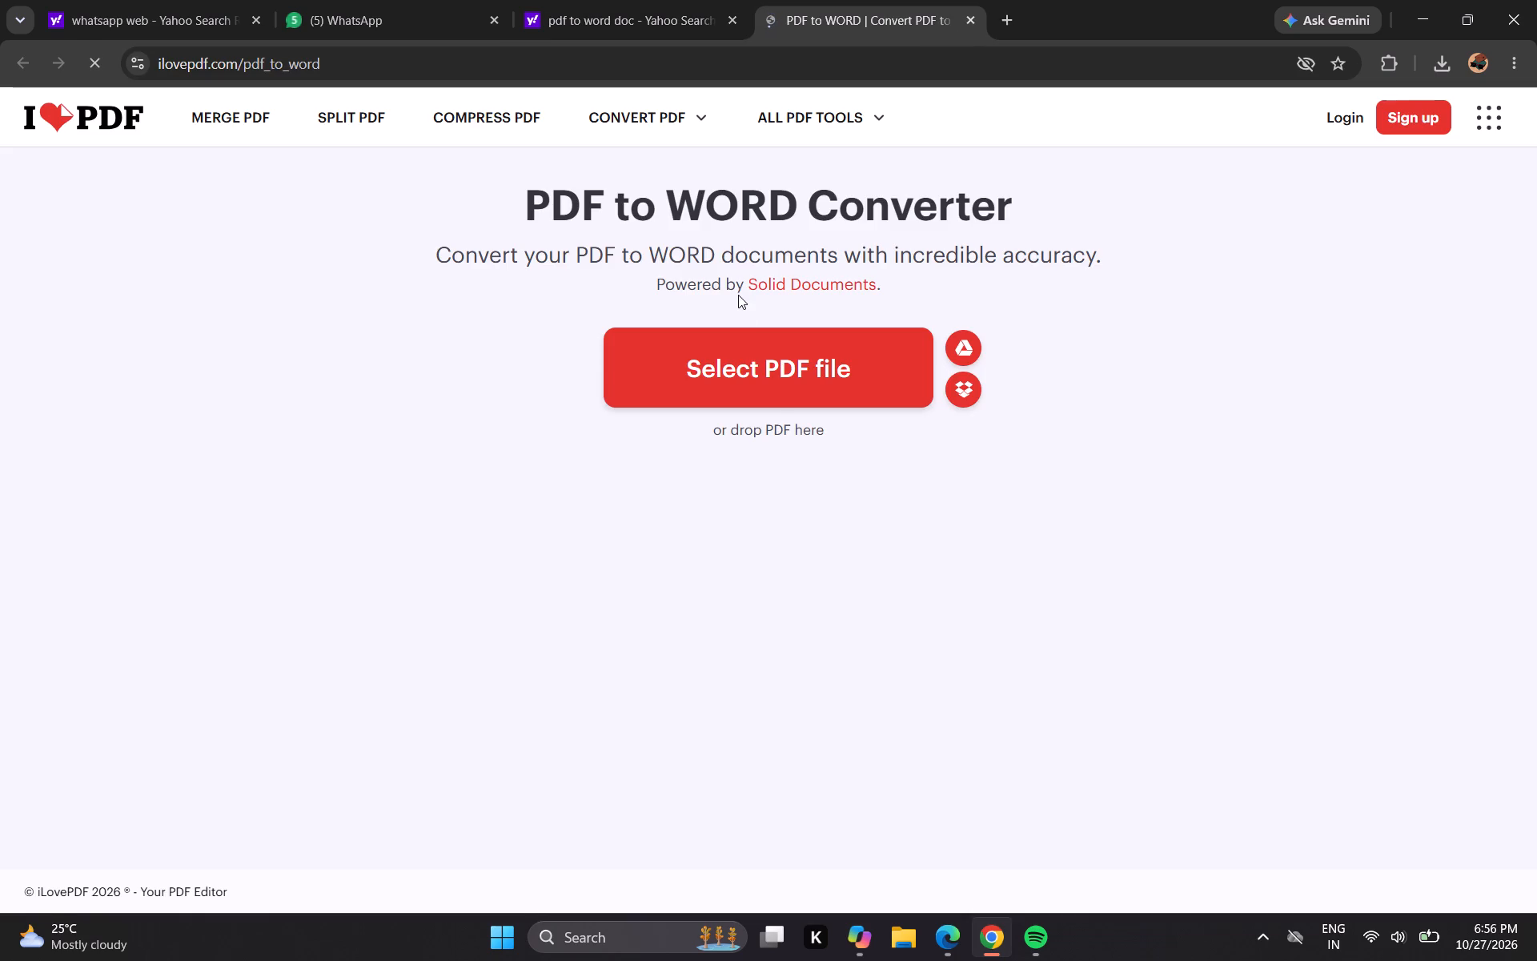
Convert the EVS Case study PDF from Downloads to a Word document with No OCR and download the result.
left_click(773, 374)
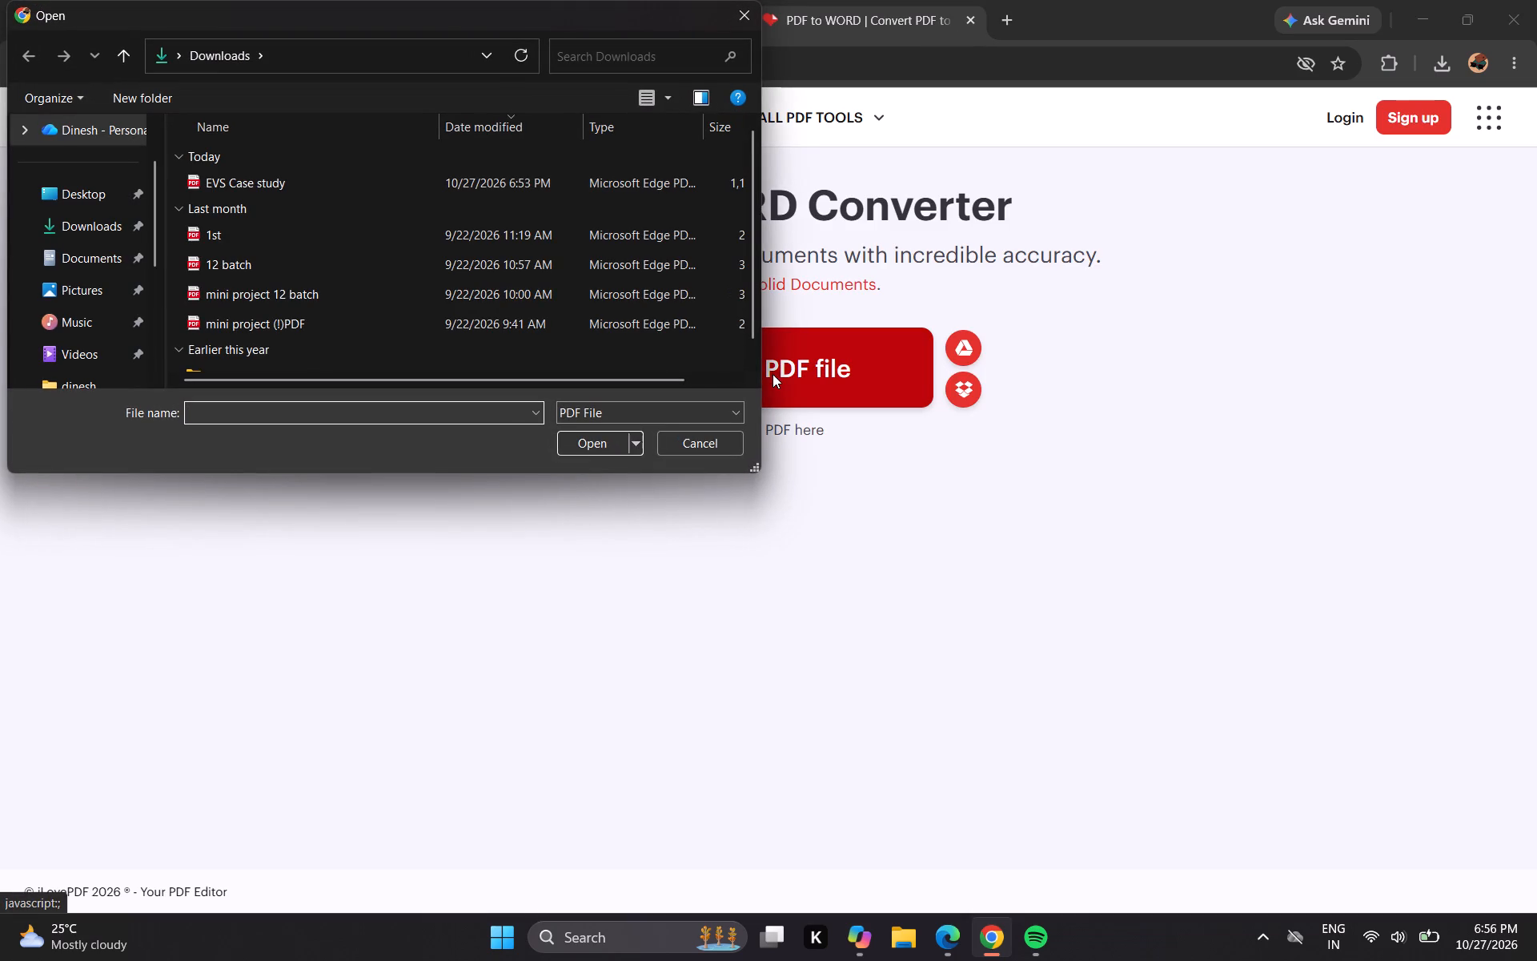
left_click(384, 192)
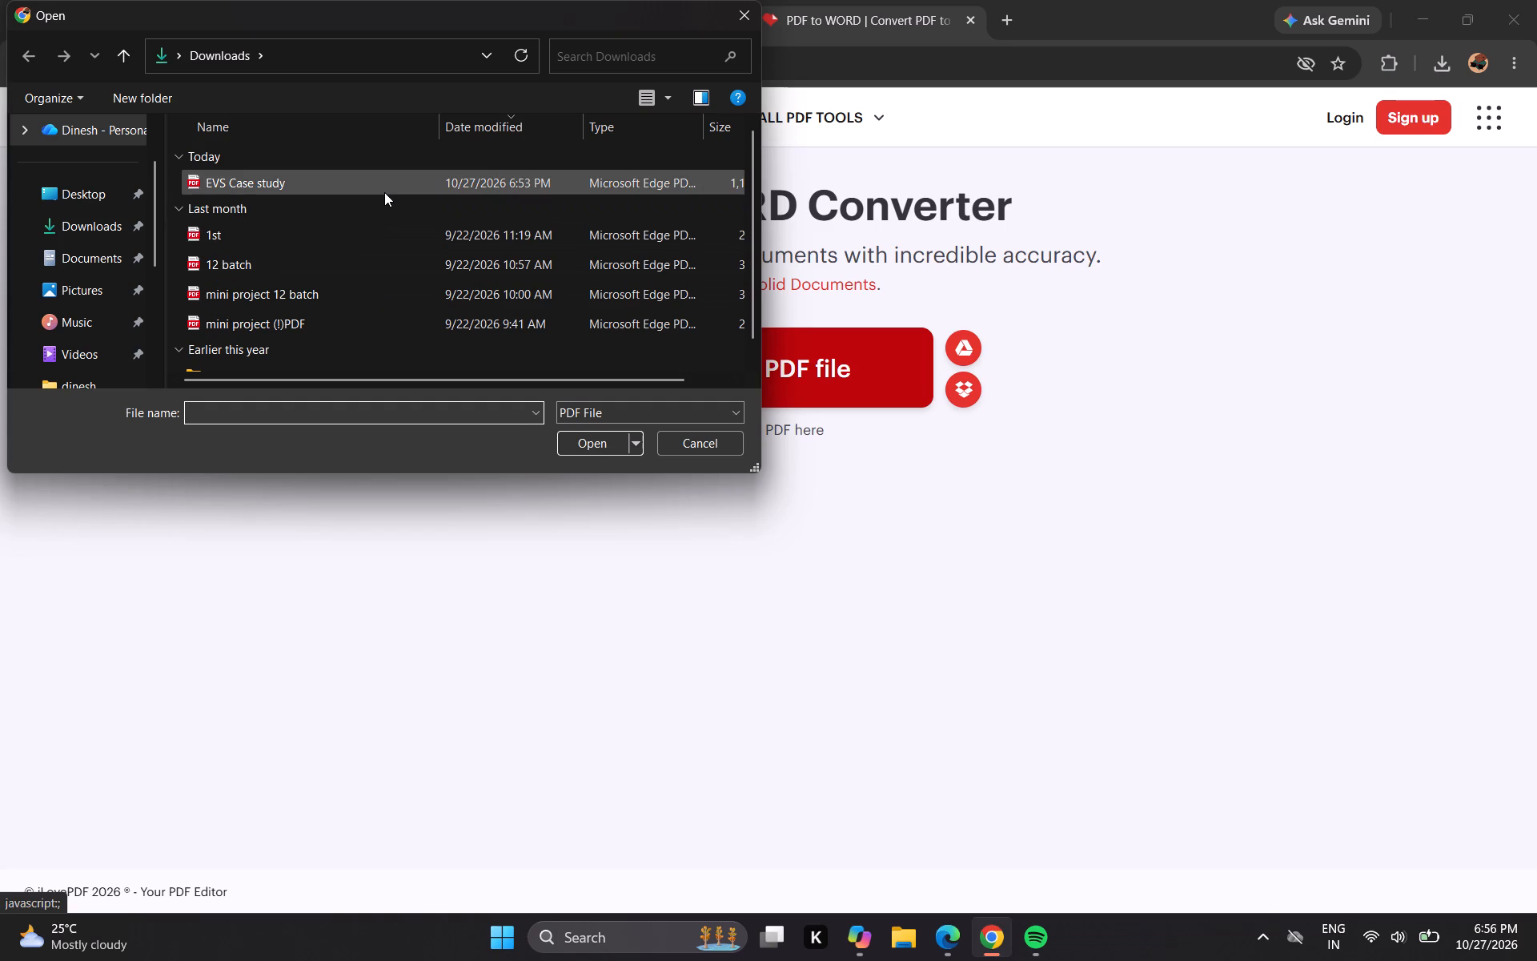
left_click(588, 450)
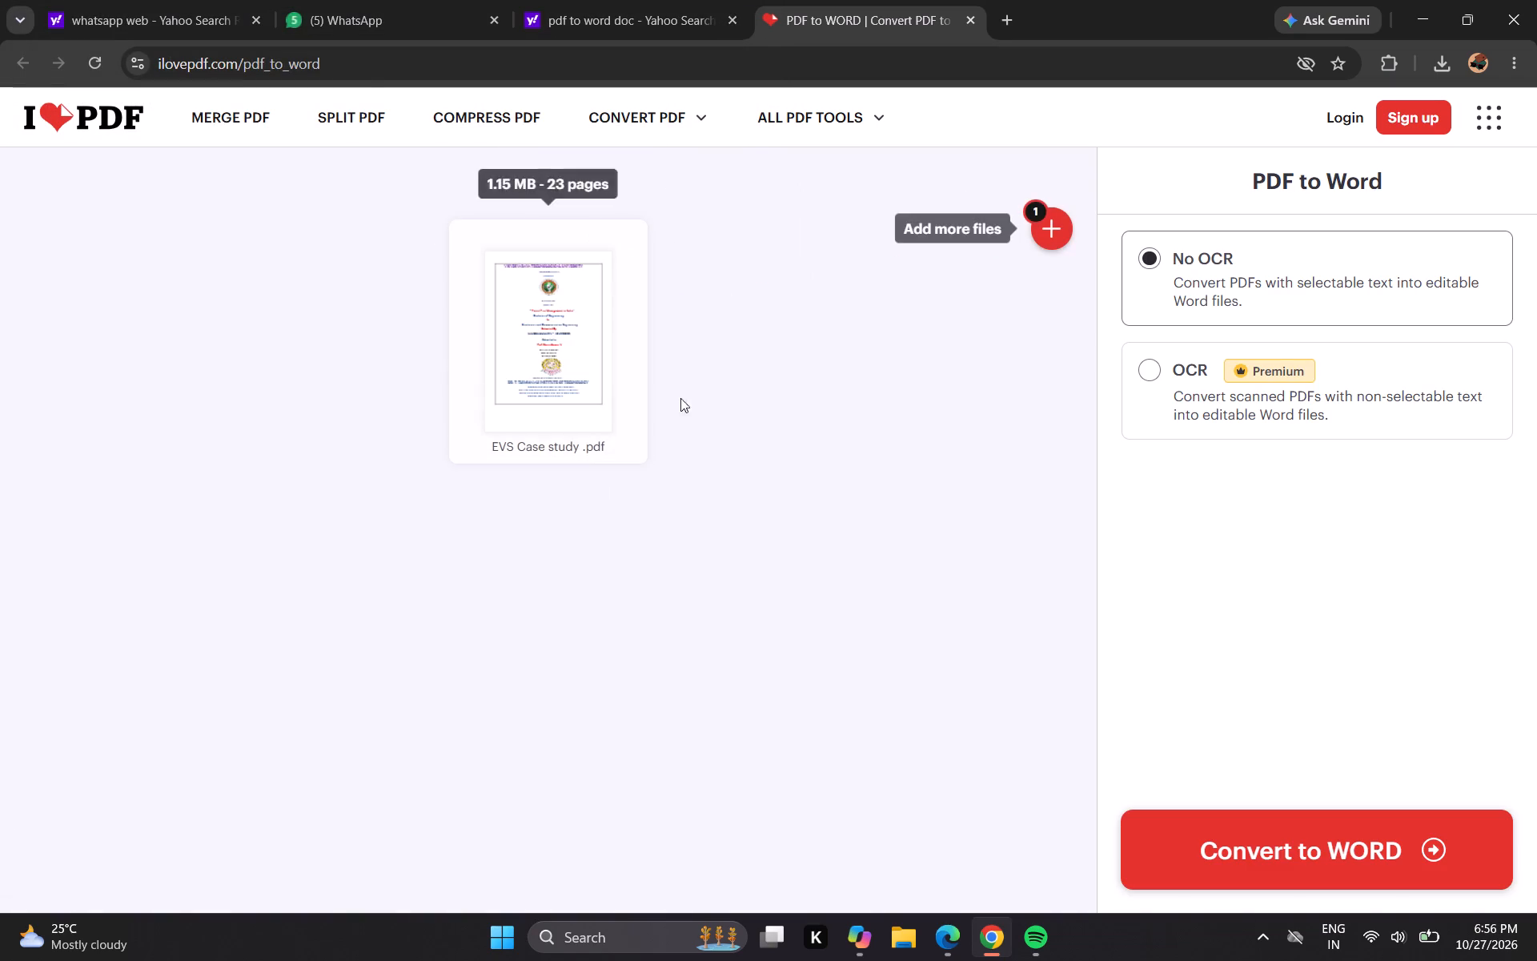
left_click(1246, 829)
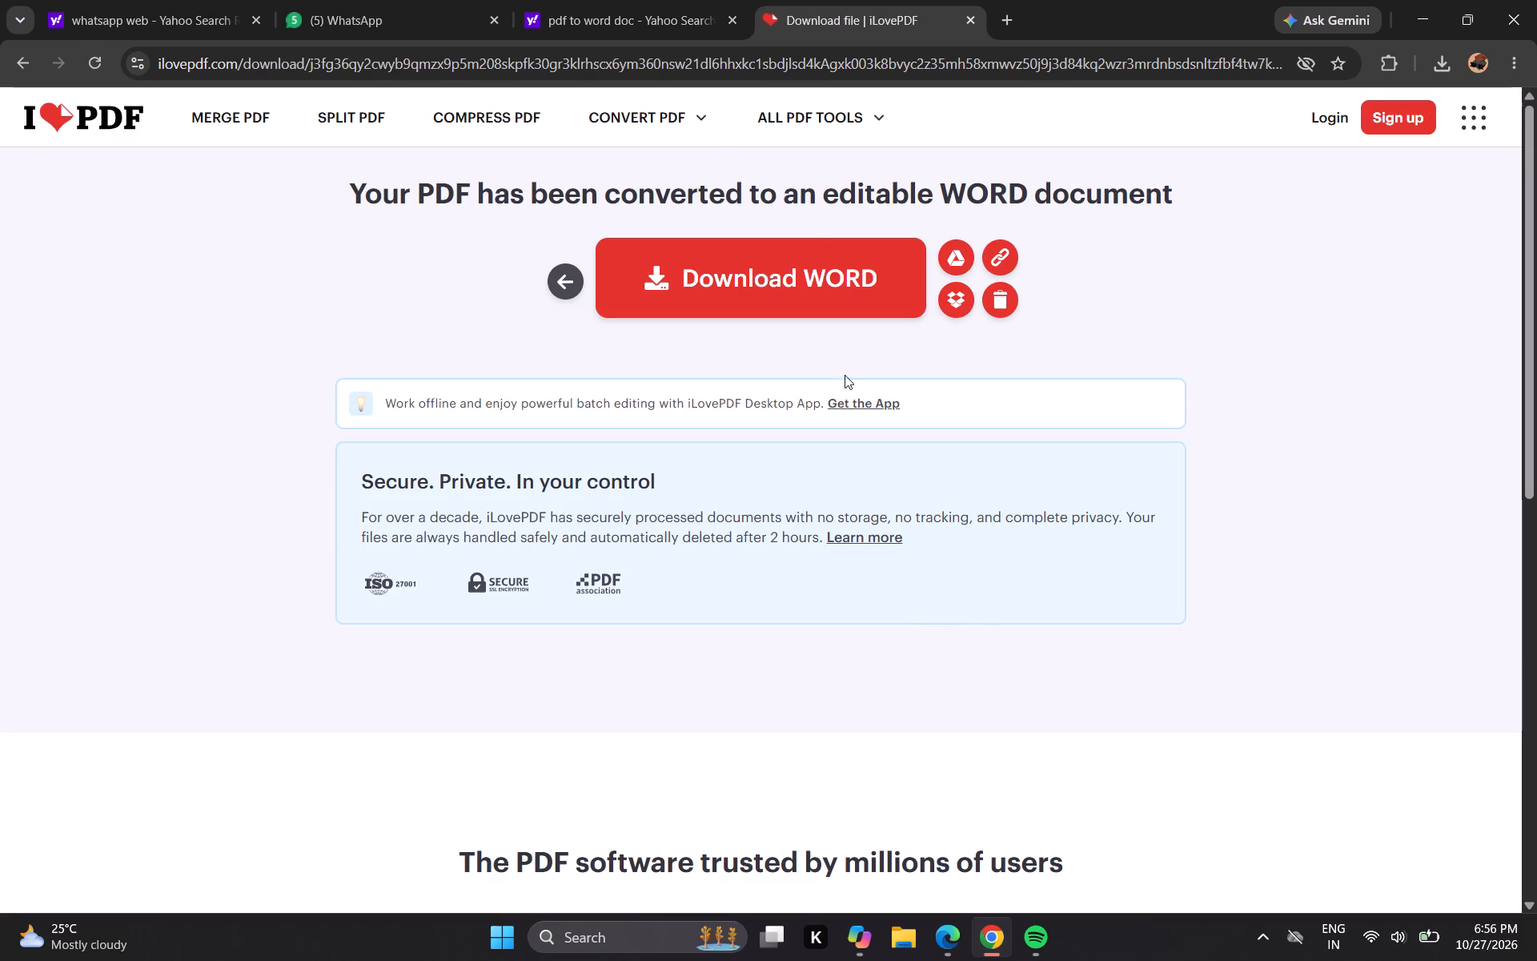
left_click(817, 279)
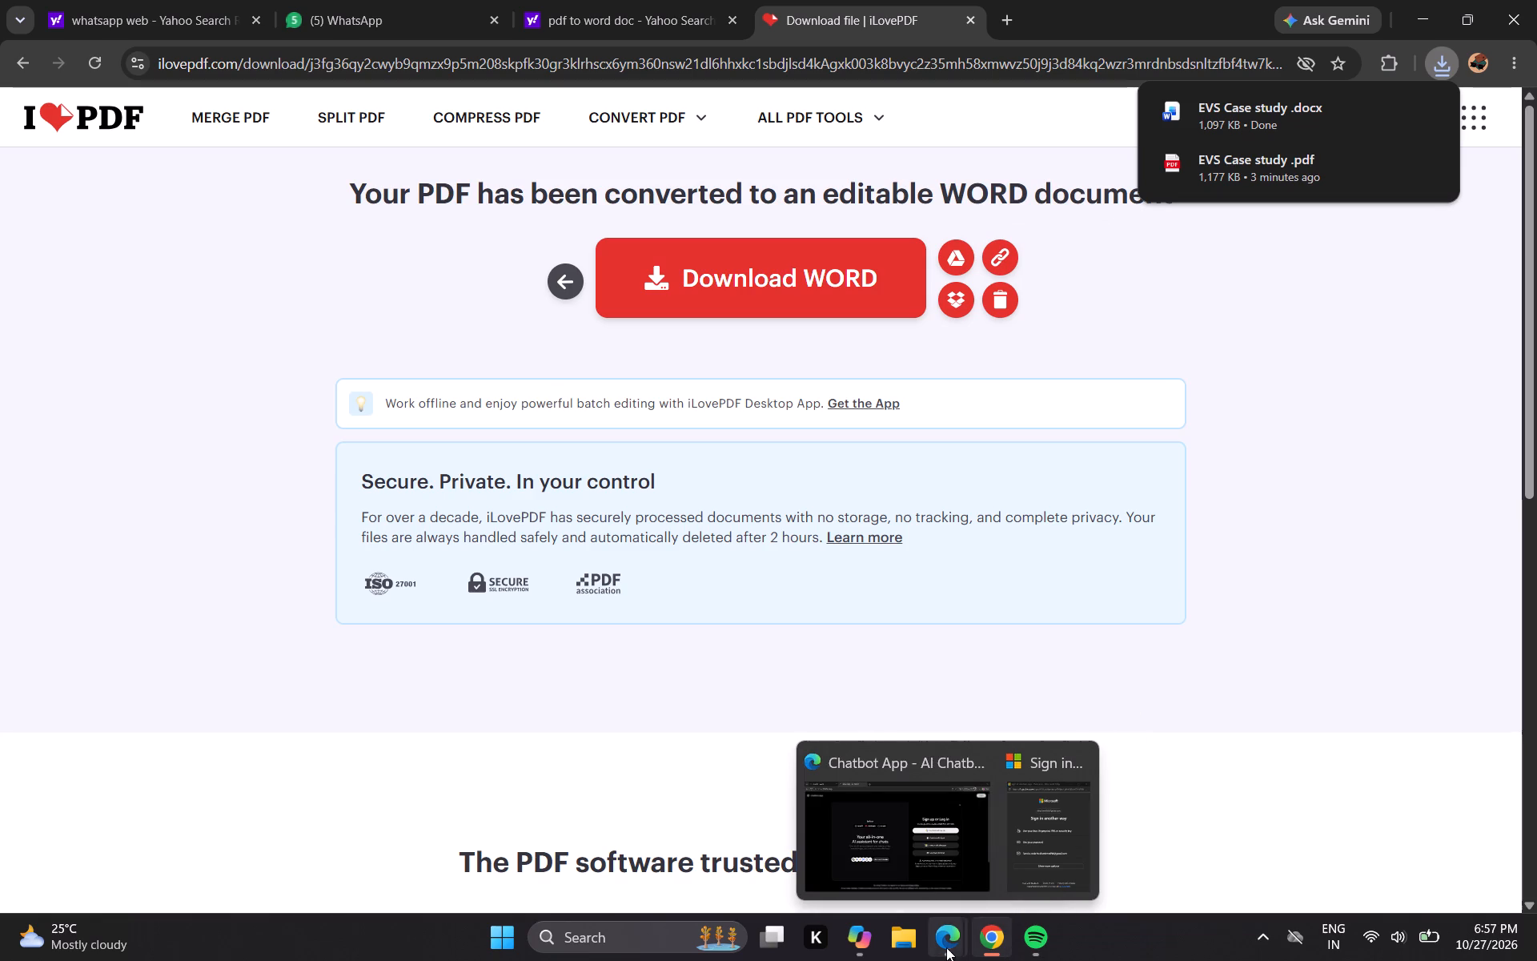
Switch to Word and open the recent EVS Case study file from Downloads.
left_click(504, 938)
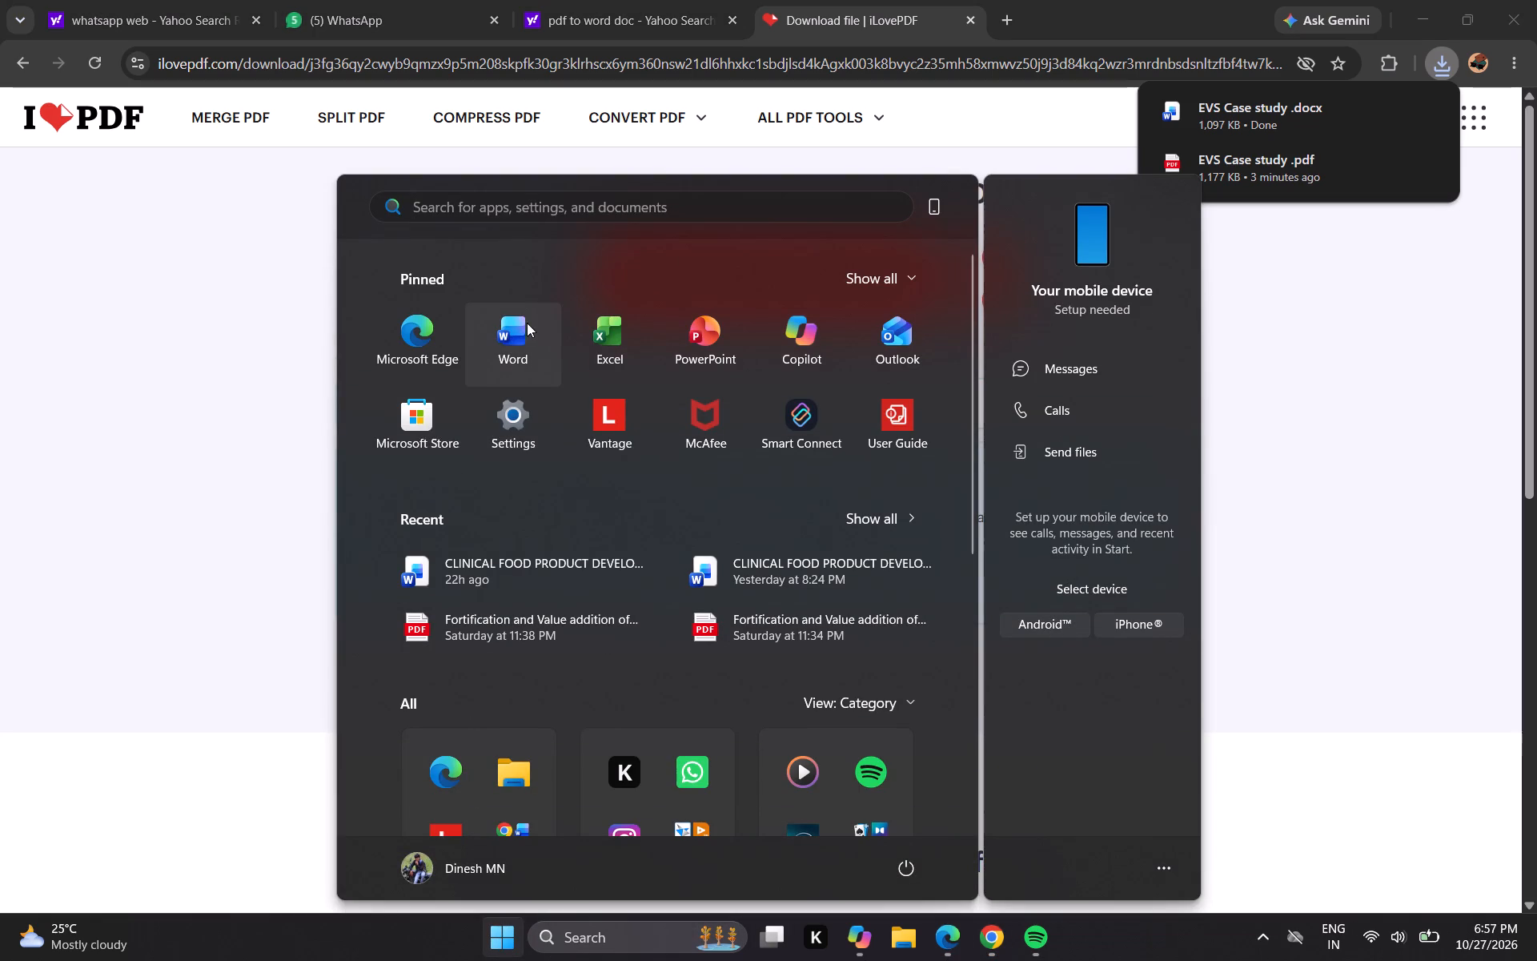
left_click(500, 335)
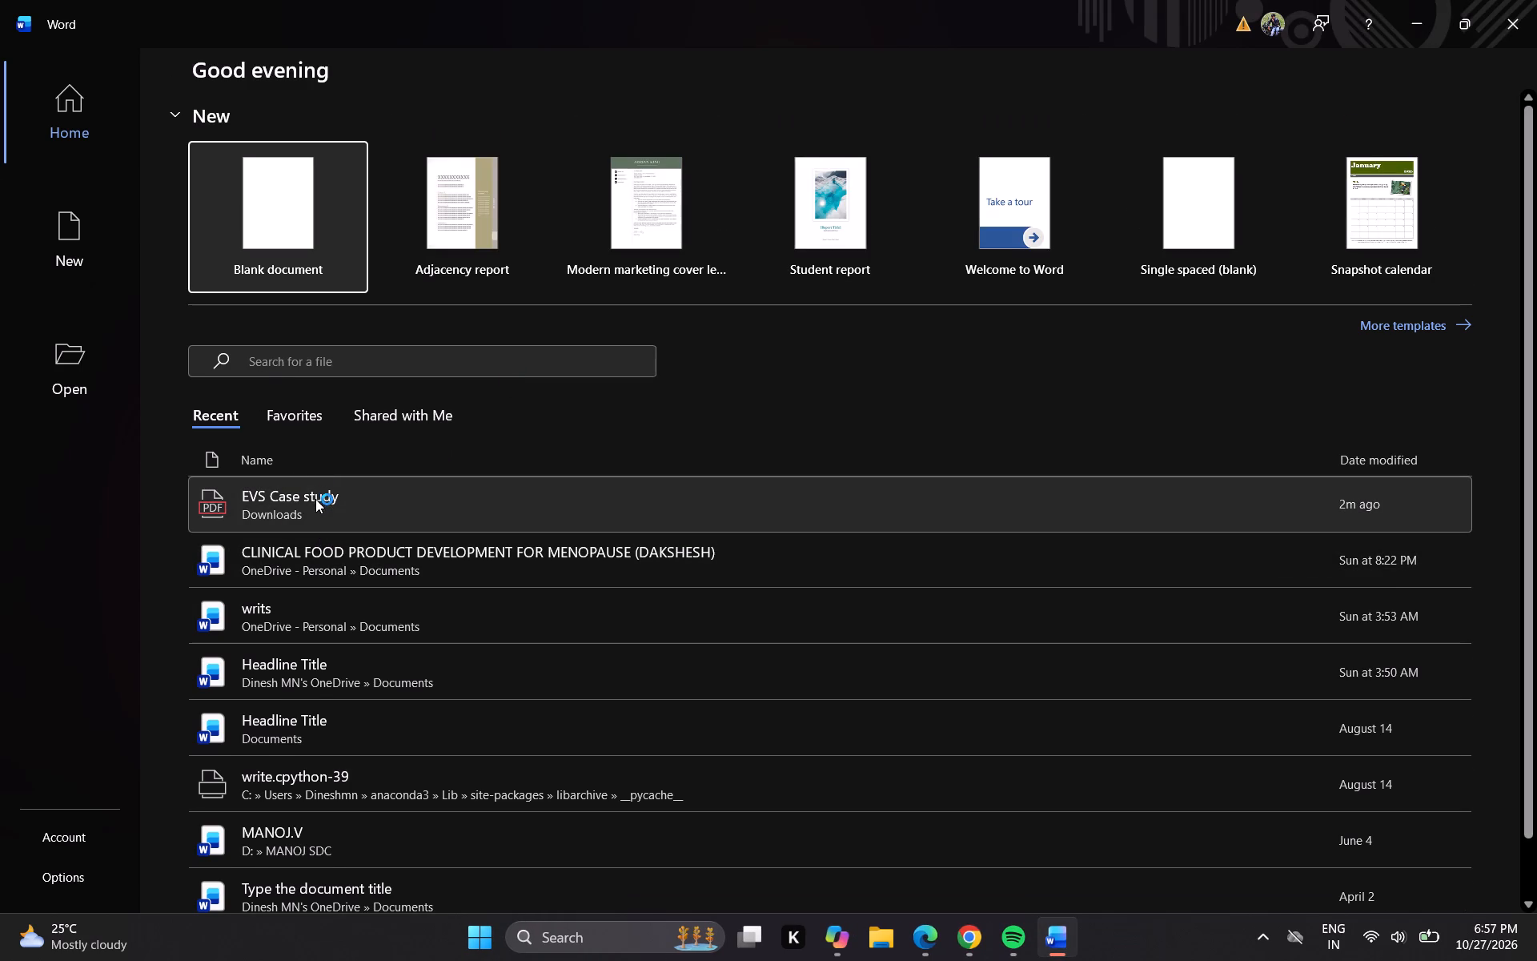
left_click(317, 498)
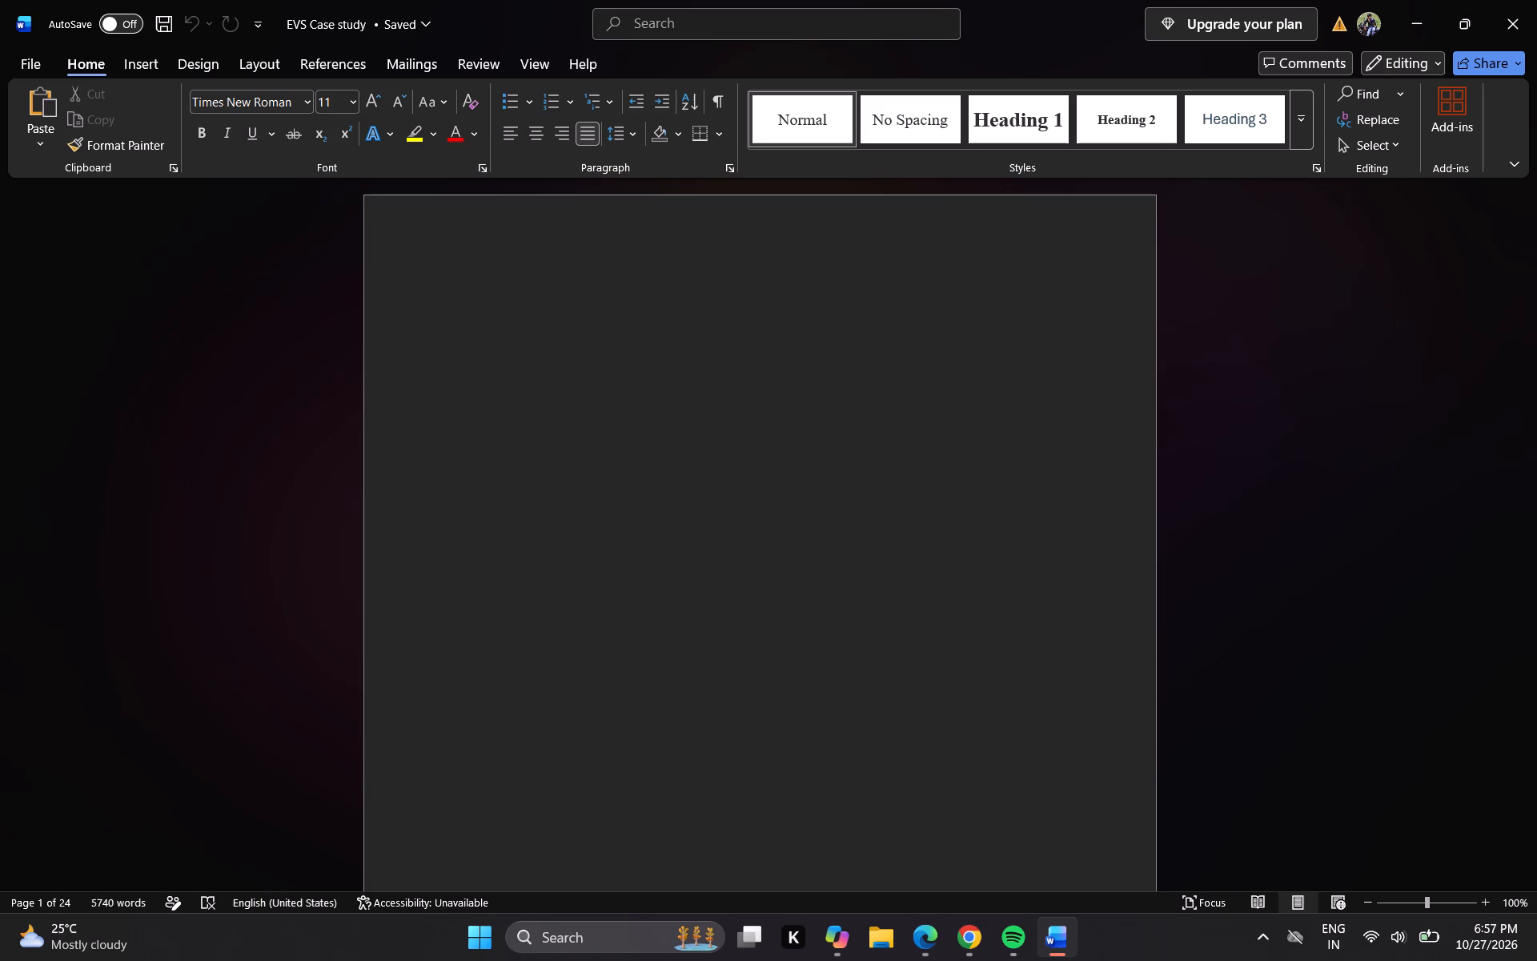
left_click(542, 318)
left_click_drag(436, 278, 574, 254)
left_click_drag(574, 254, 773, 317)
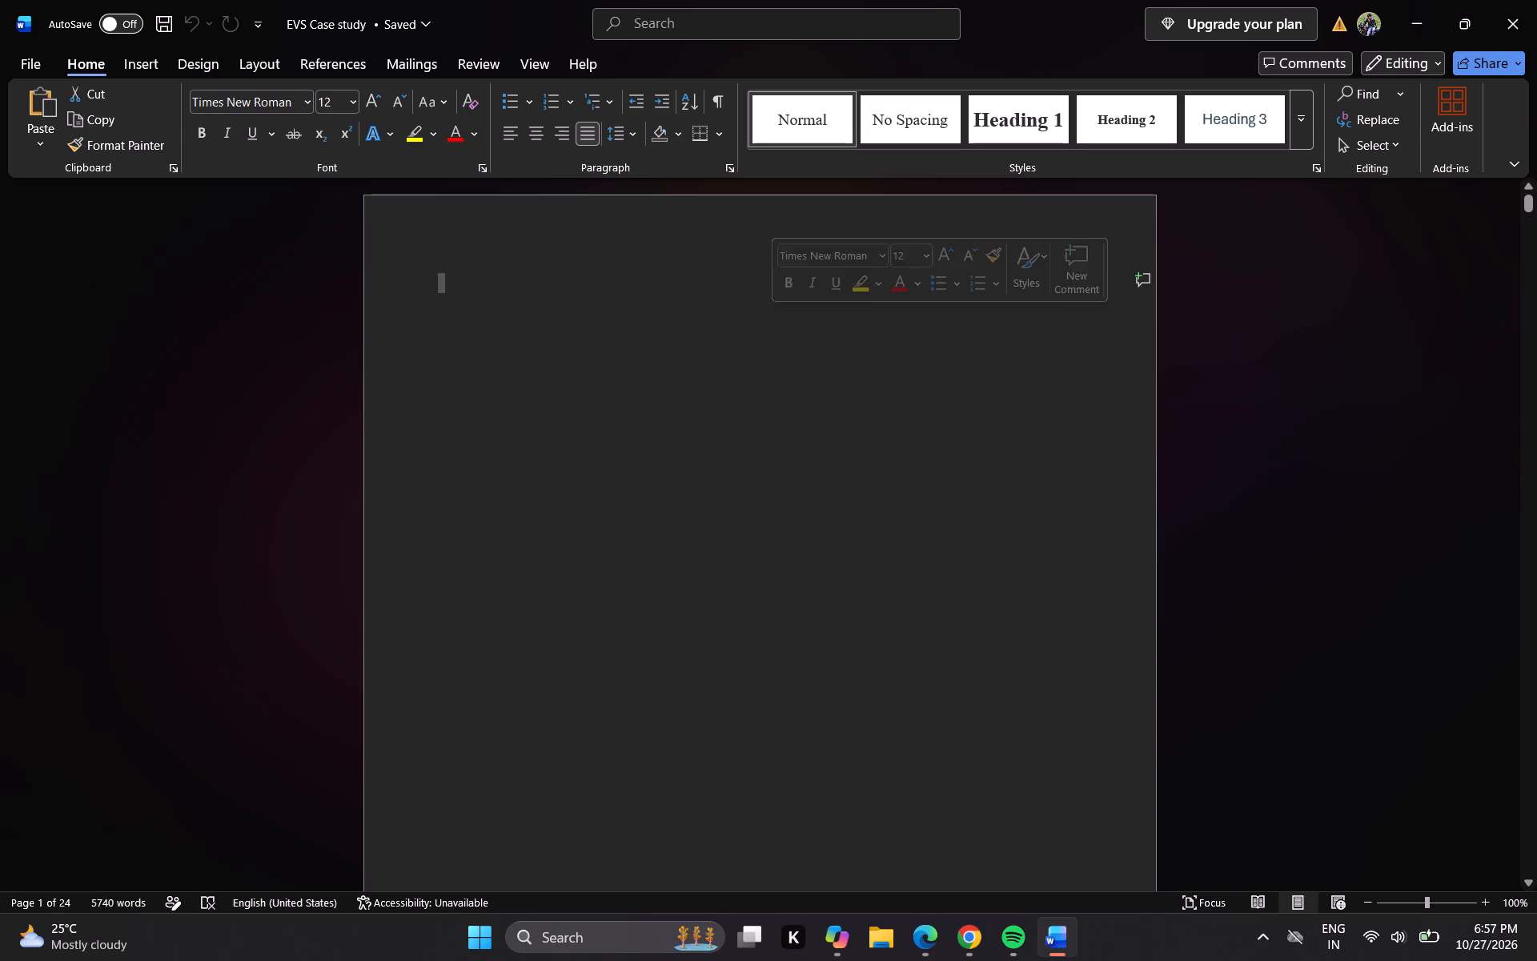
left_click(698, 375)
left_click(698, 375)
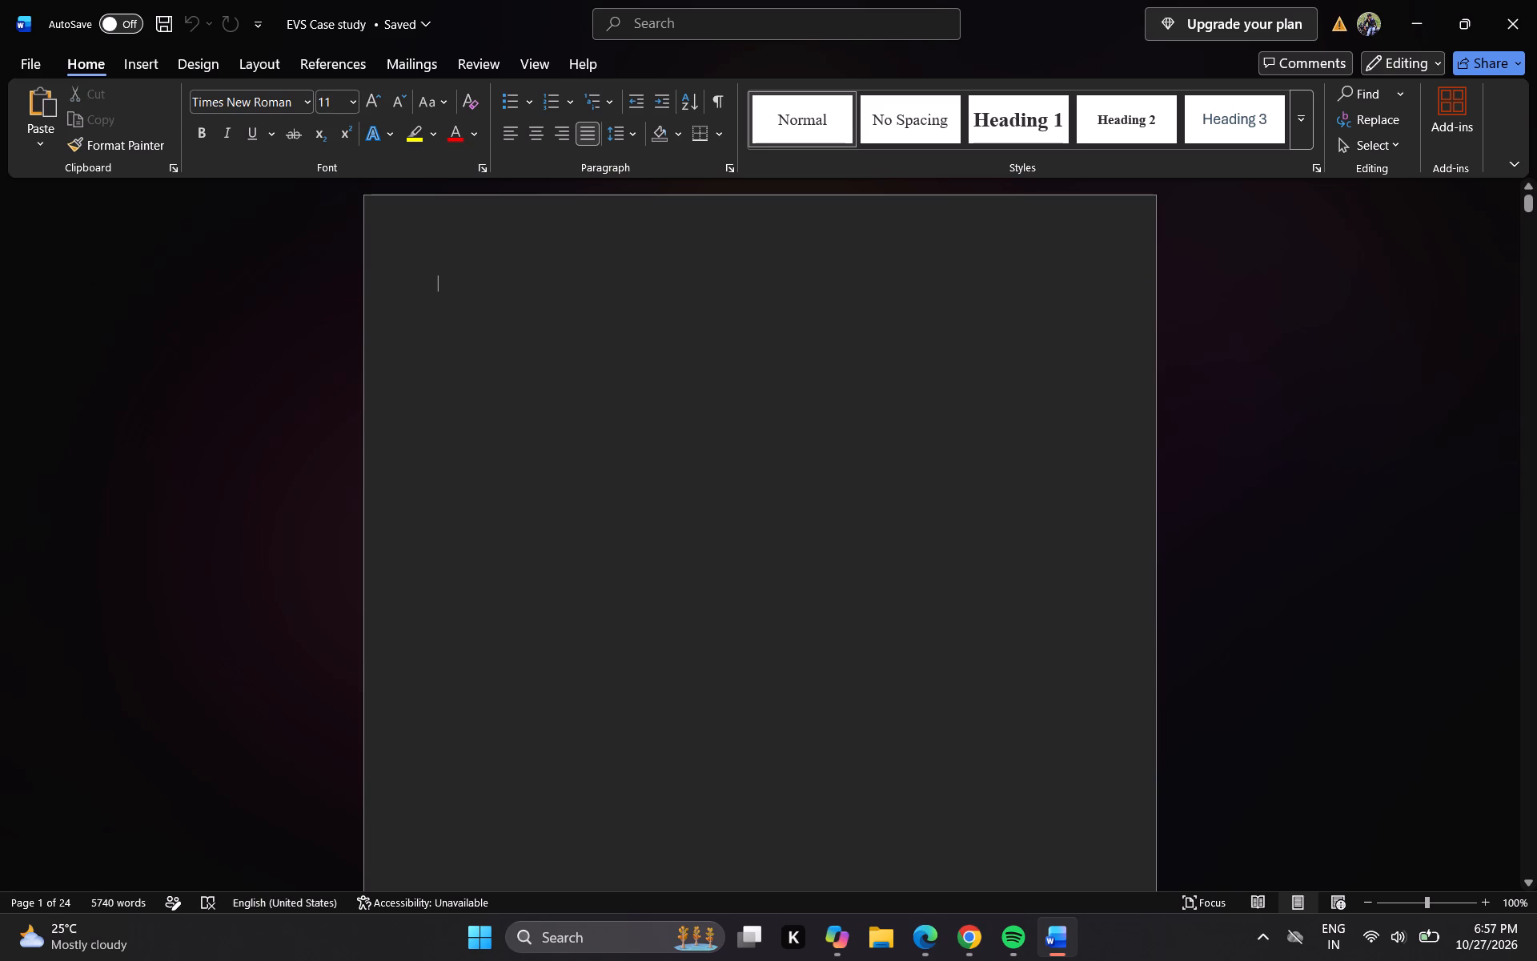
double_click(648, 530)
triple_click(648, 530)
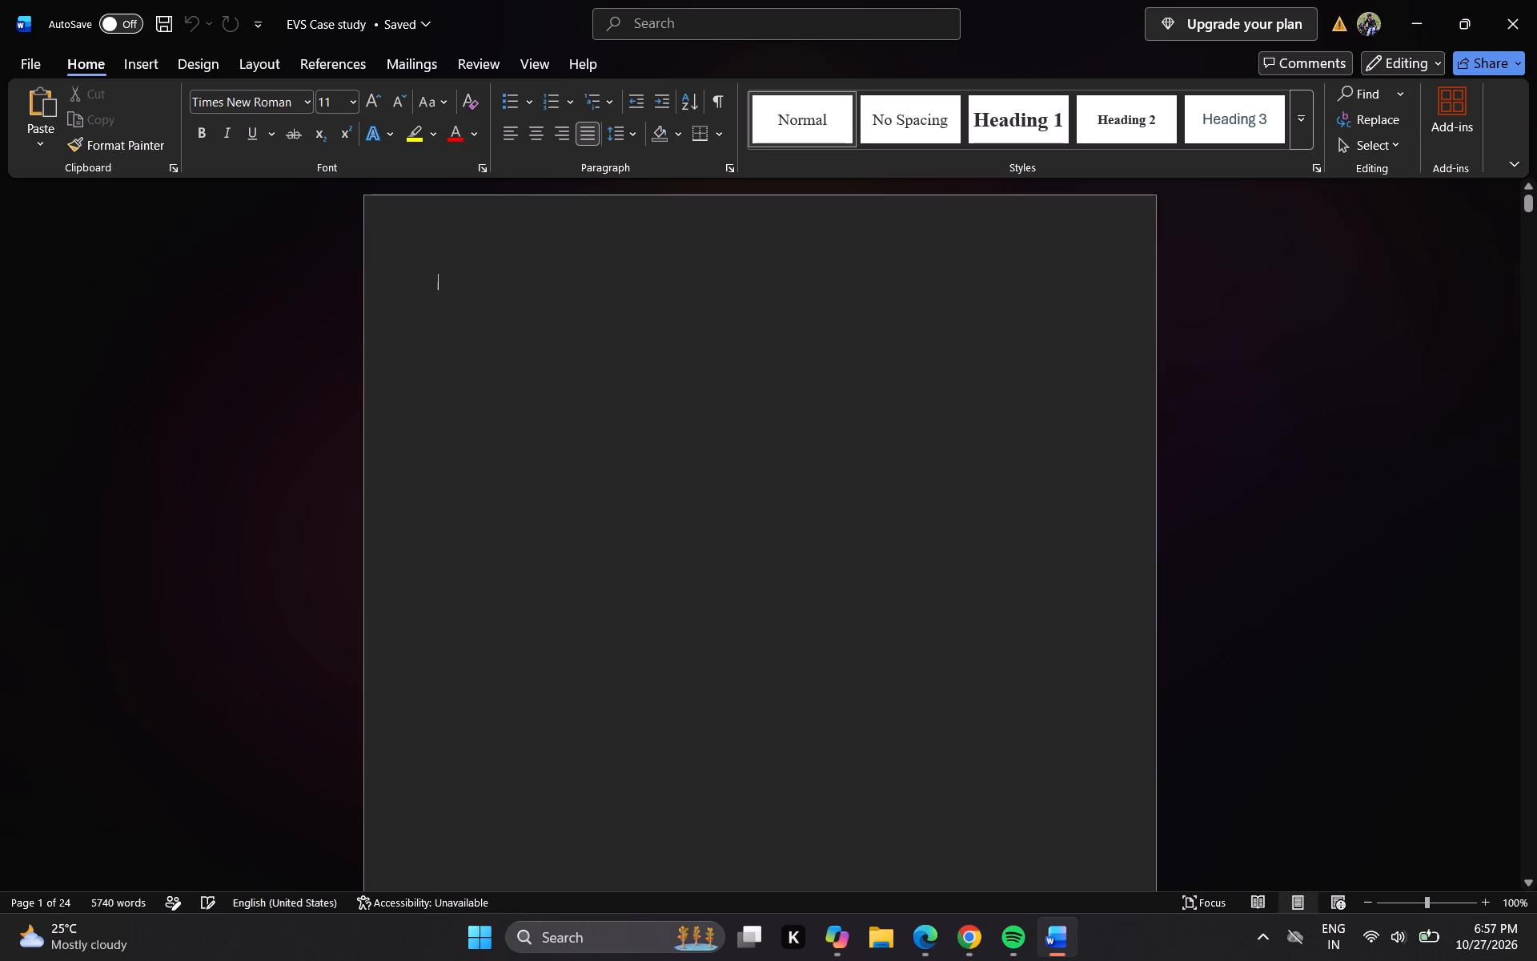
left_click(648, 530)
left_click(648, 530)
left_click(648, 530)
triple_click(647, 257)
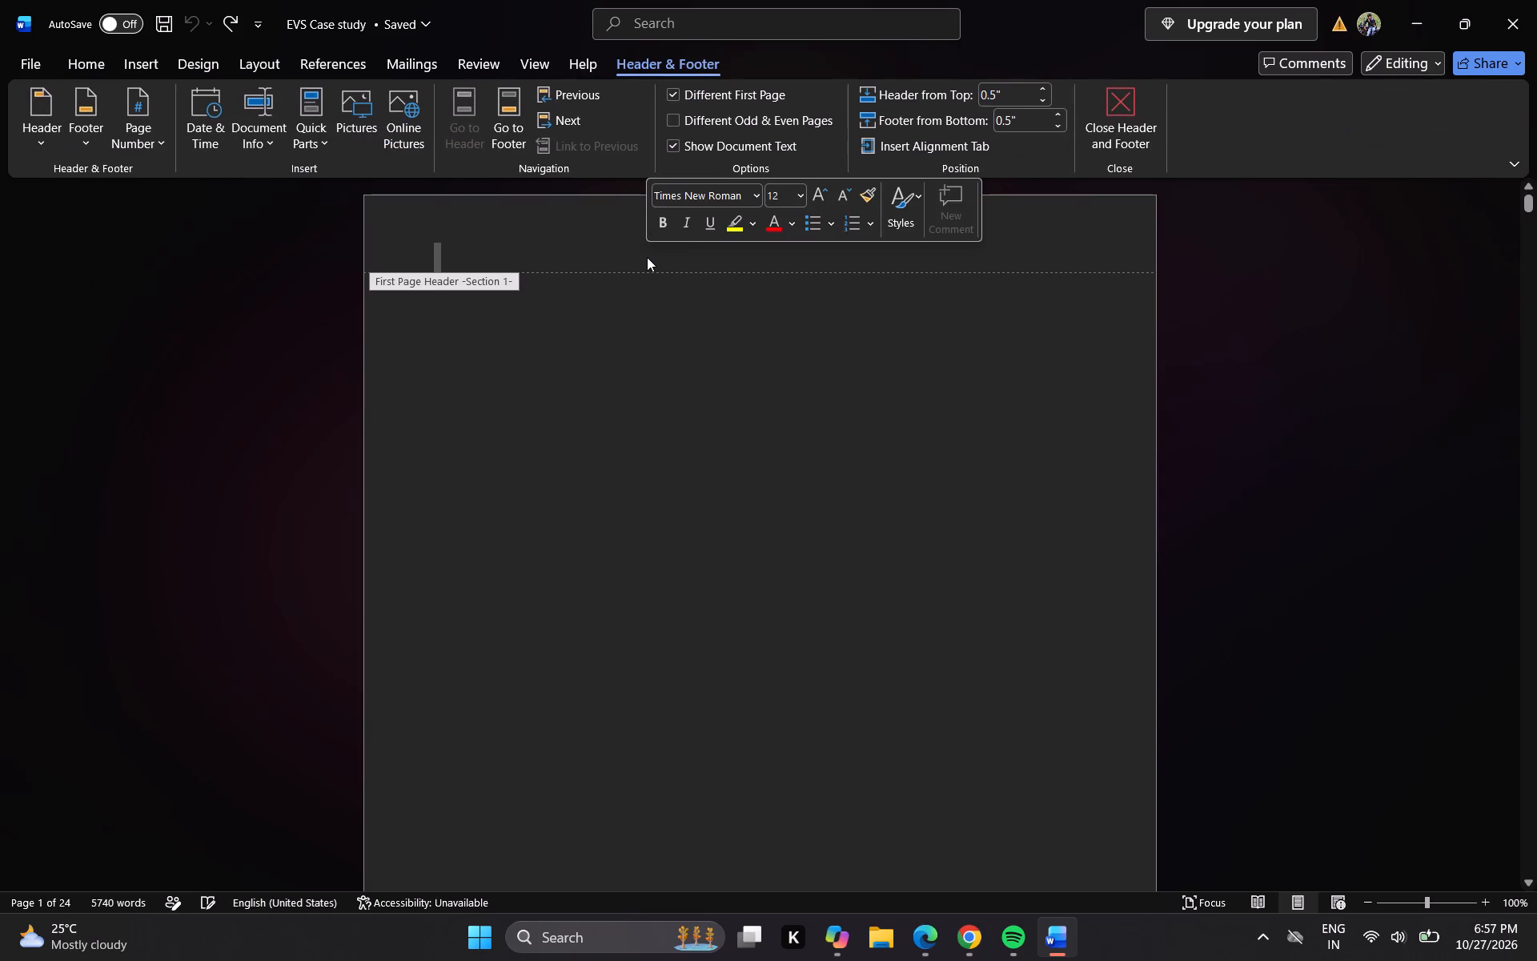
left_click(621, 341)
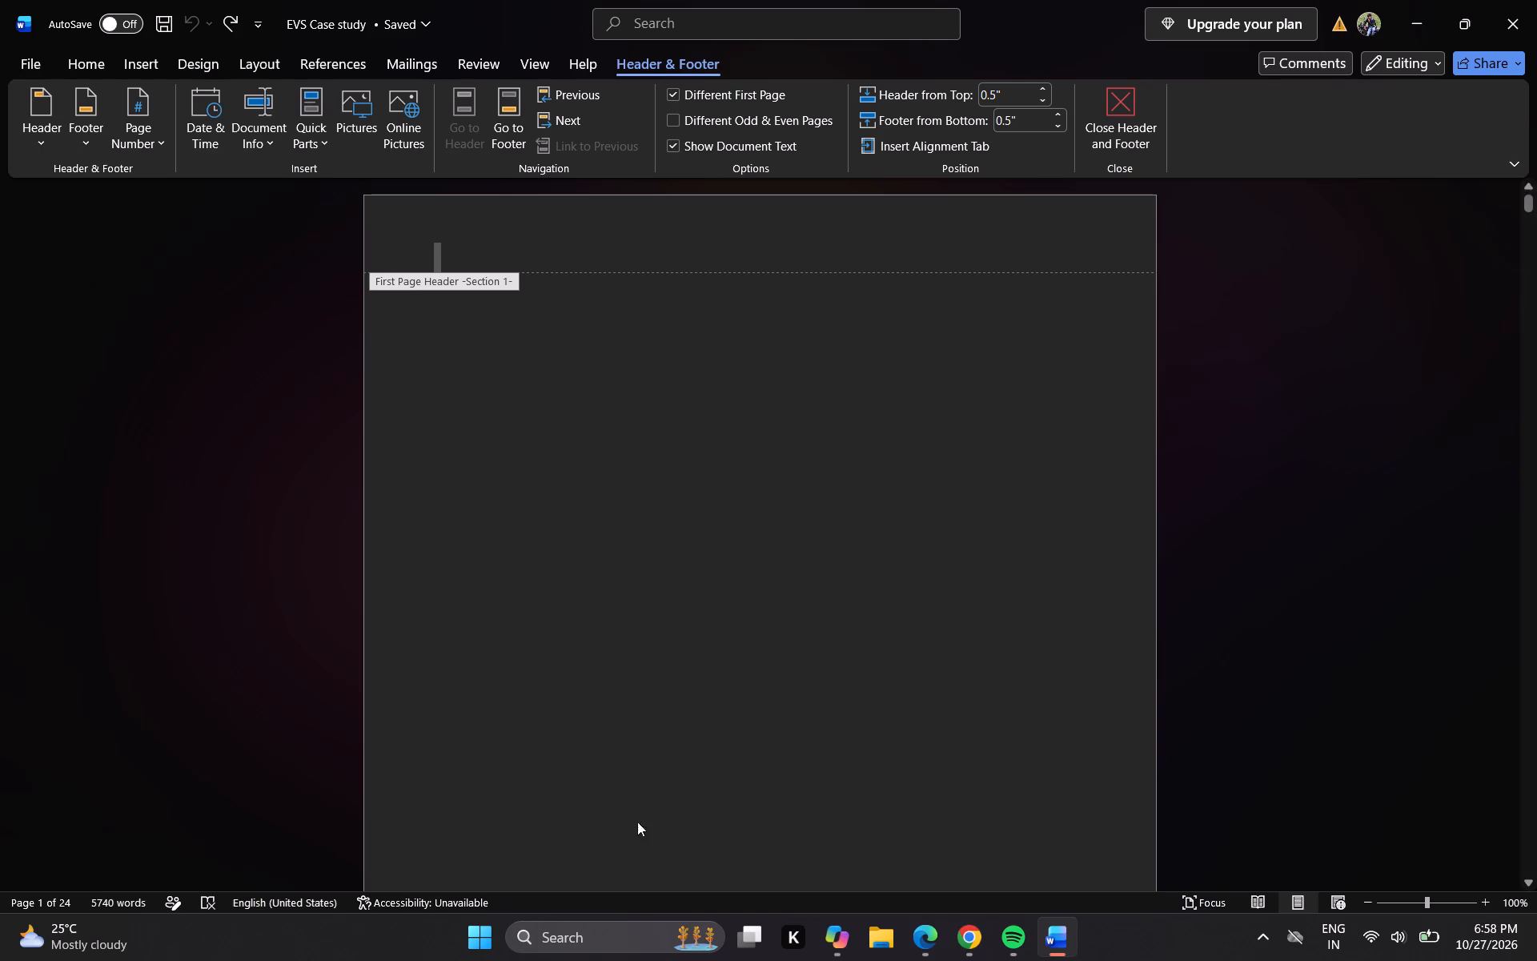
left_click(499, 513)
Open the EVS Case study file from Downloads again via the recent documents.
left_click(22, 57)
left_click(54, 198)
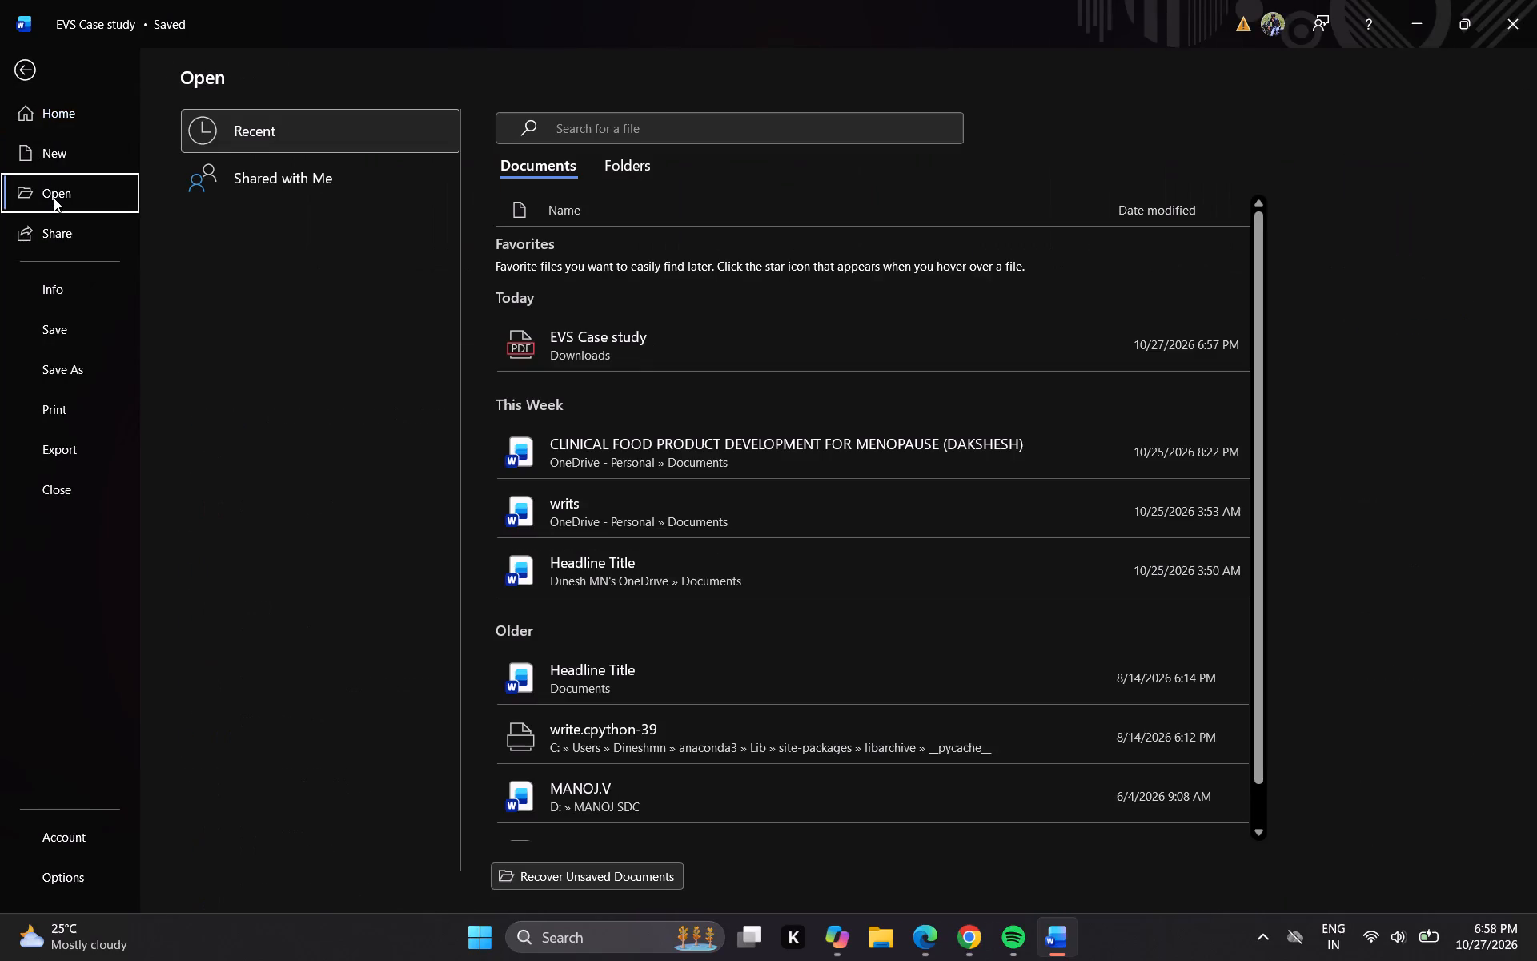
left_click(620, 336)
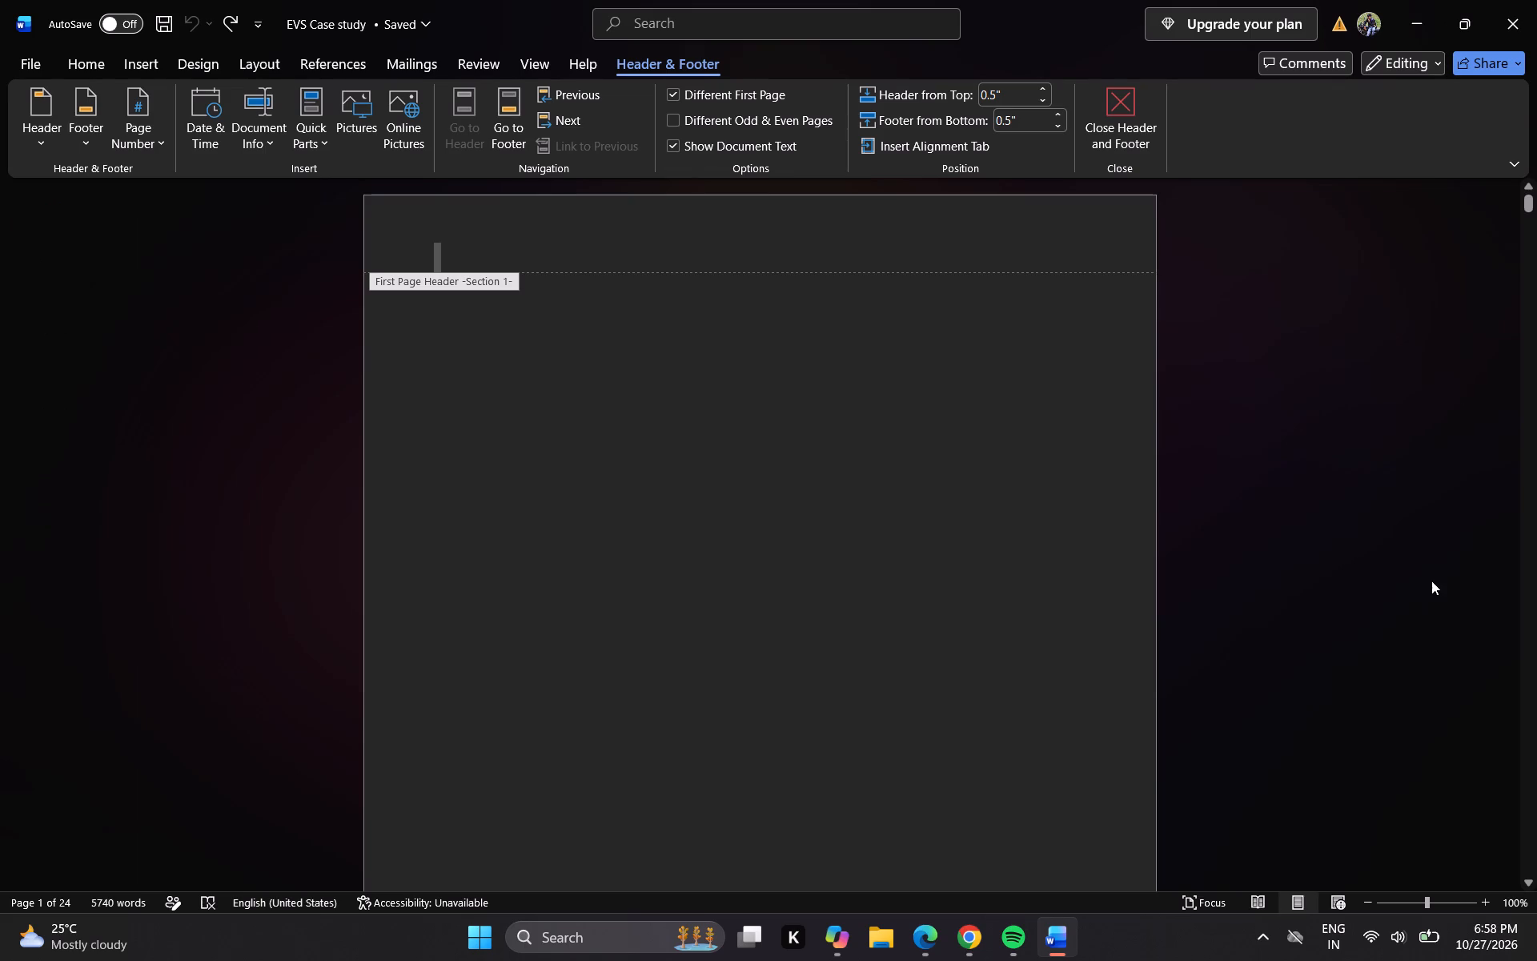
Examine the document's opening pages, from the blank first page down to the Forest Fire Management in India title page.
left_click(1465, 904)
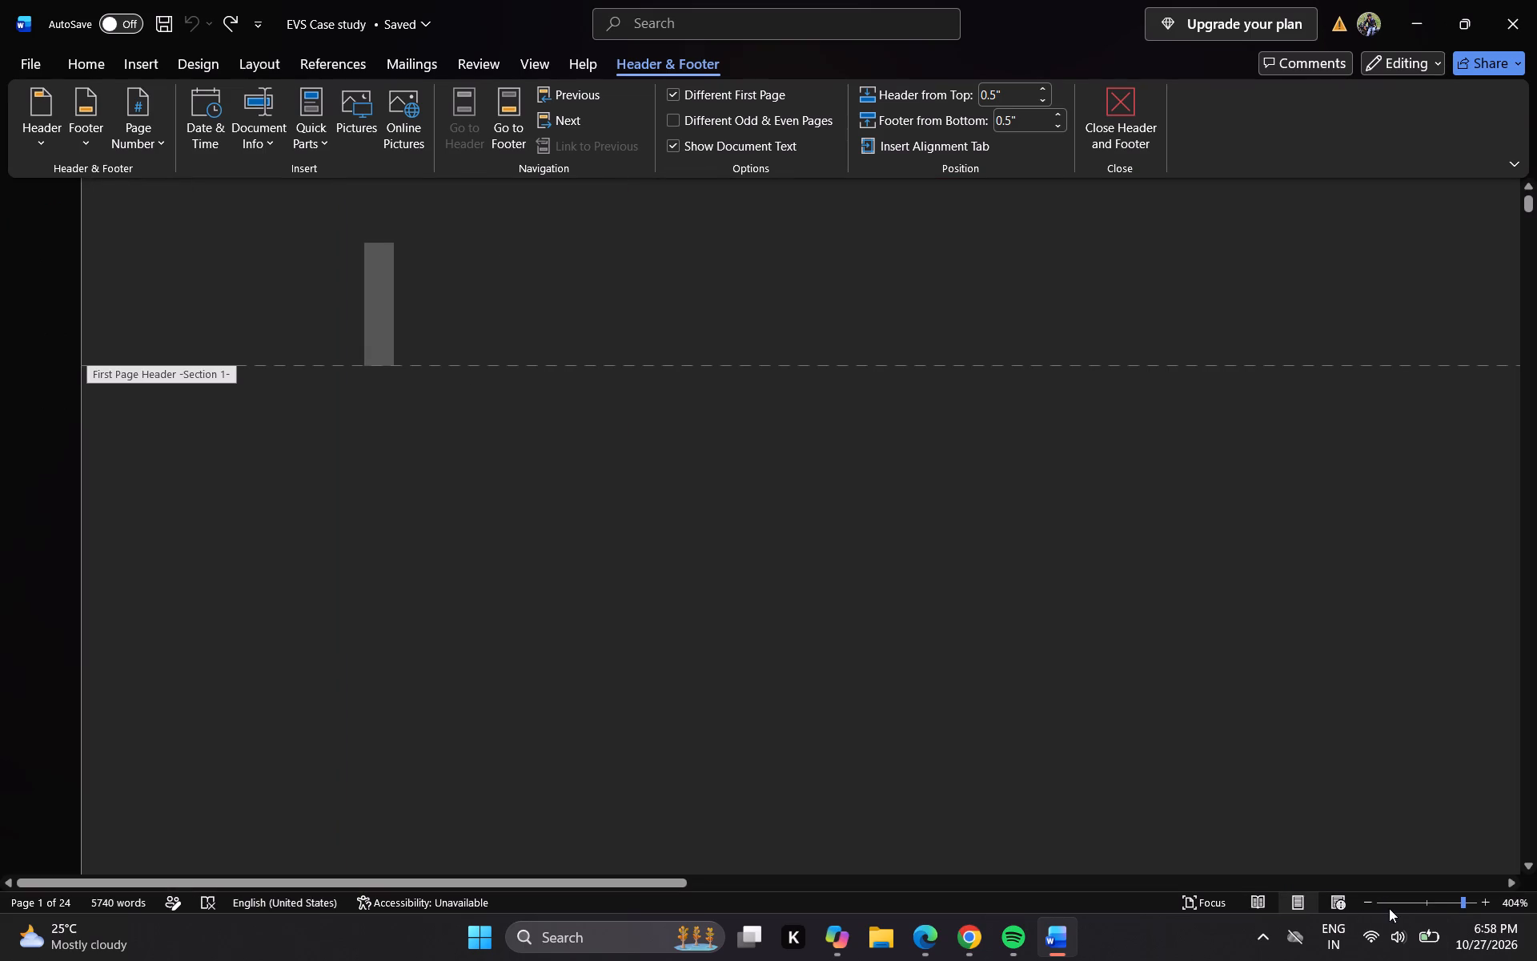
left_click(1389, 897)
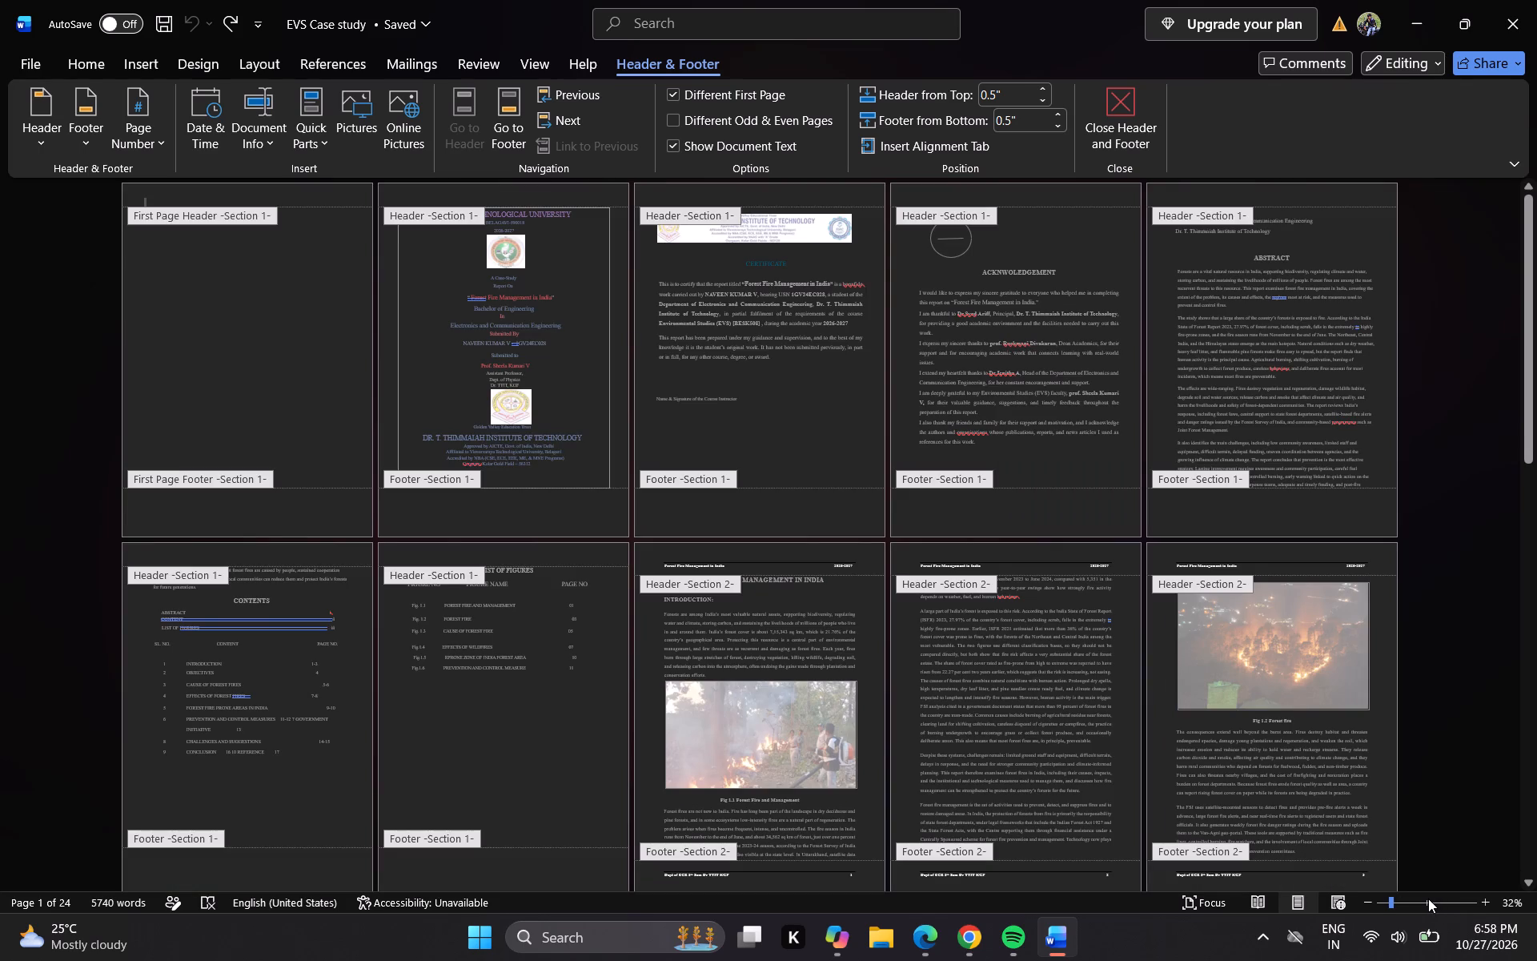
left_click(1428, 899)
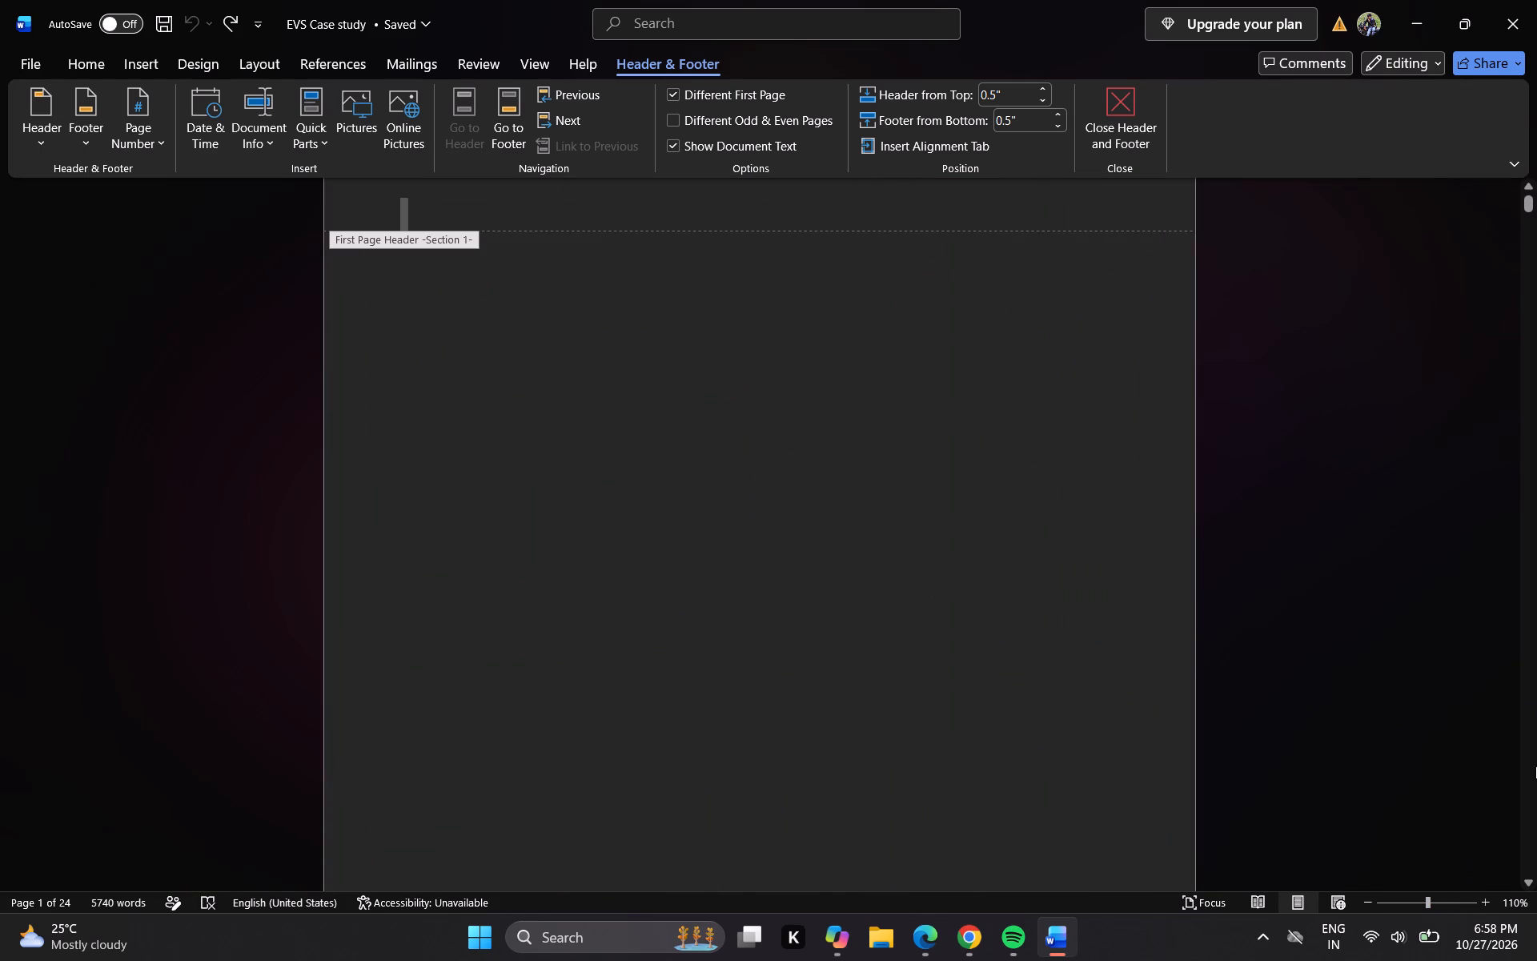
left_click(1523, 879)
triple_click(1523, 879)
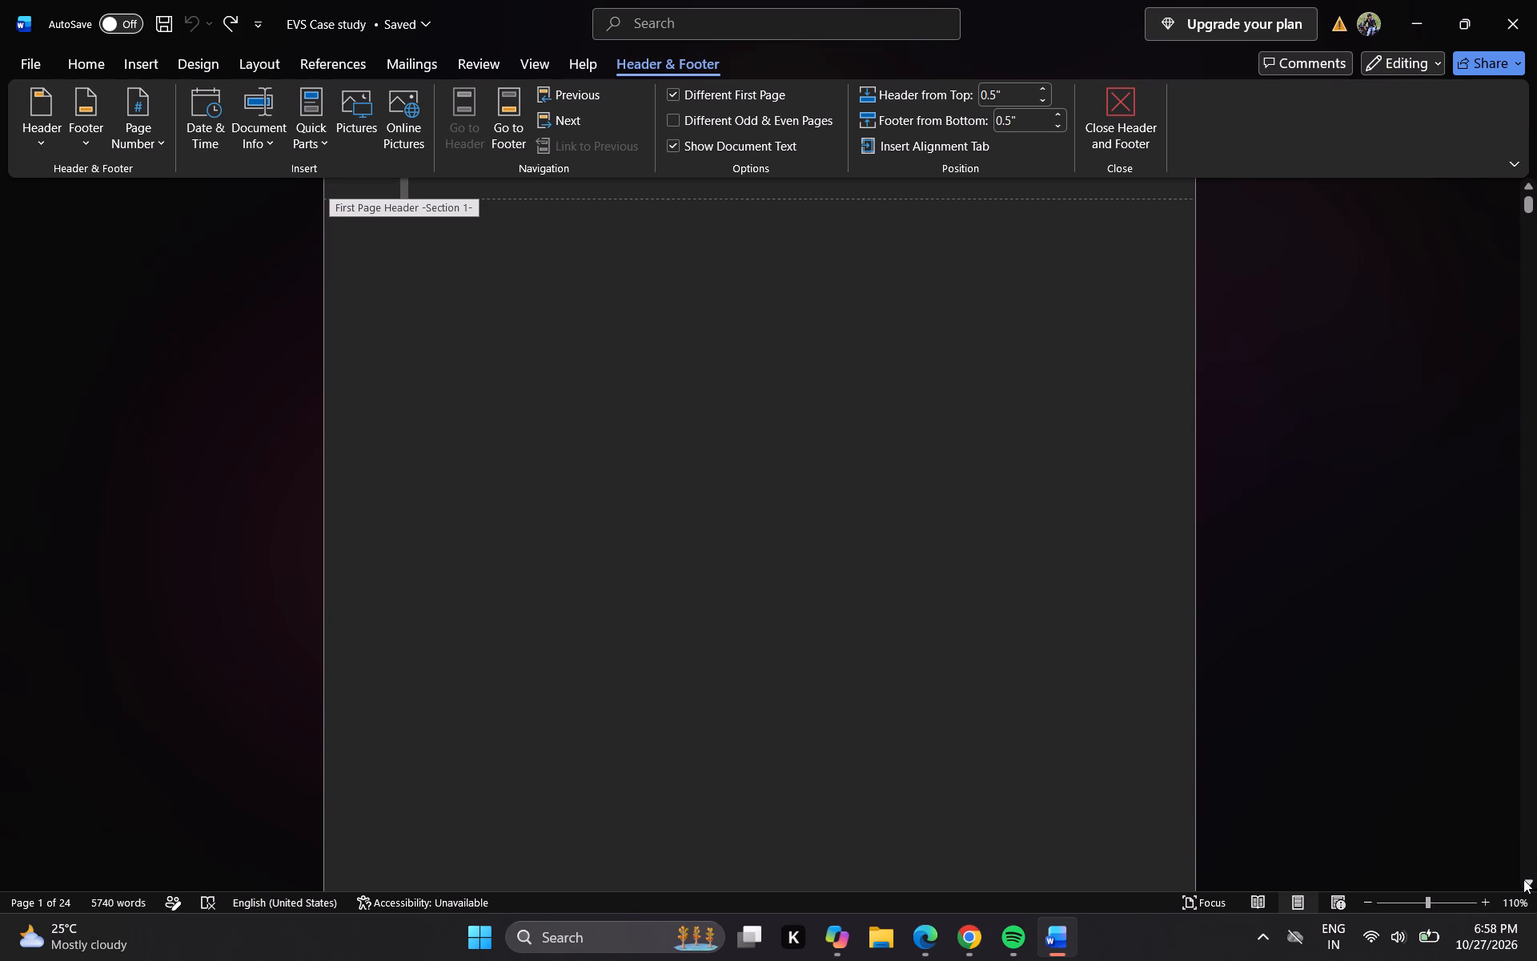
left_click(1523, 879)
triple_click(1523, 879)
triple_click(1523, 879)
double_click(1523, 879)
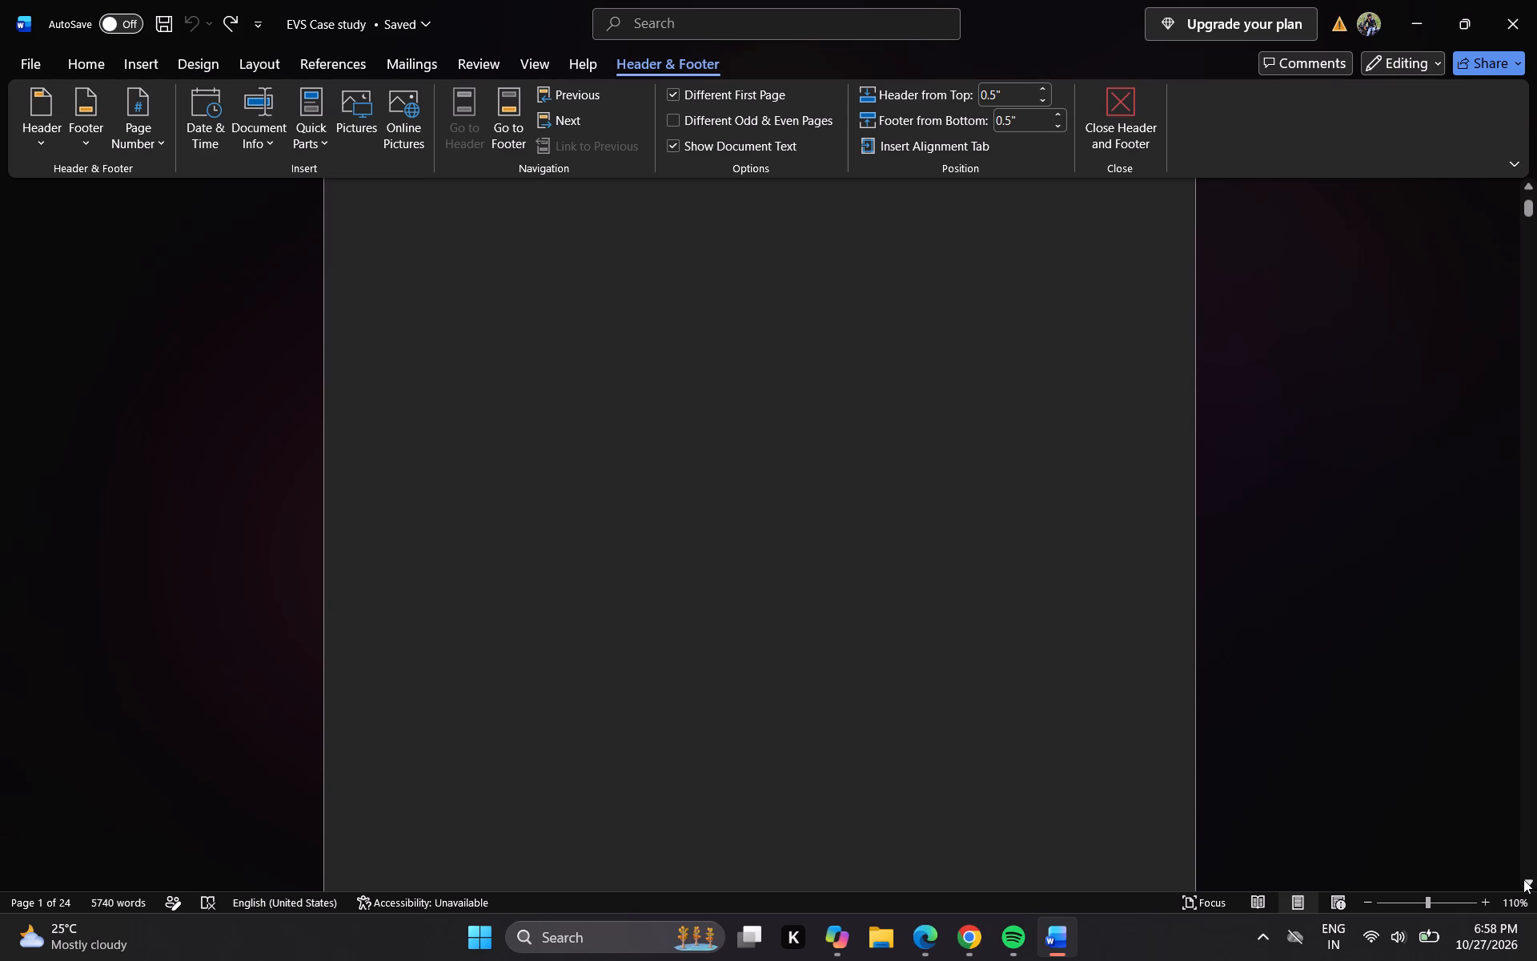
triple_click(1524, 879)
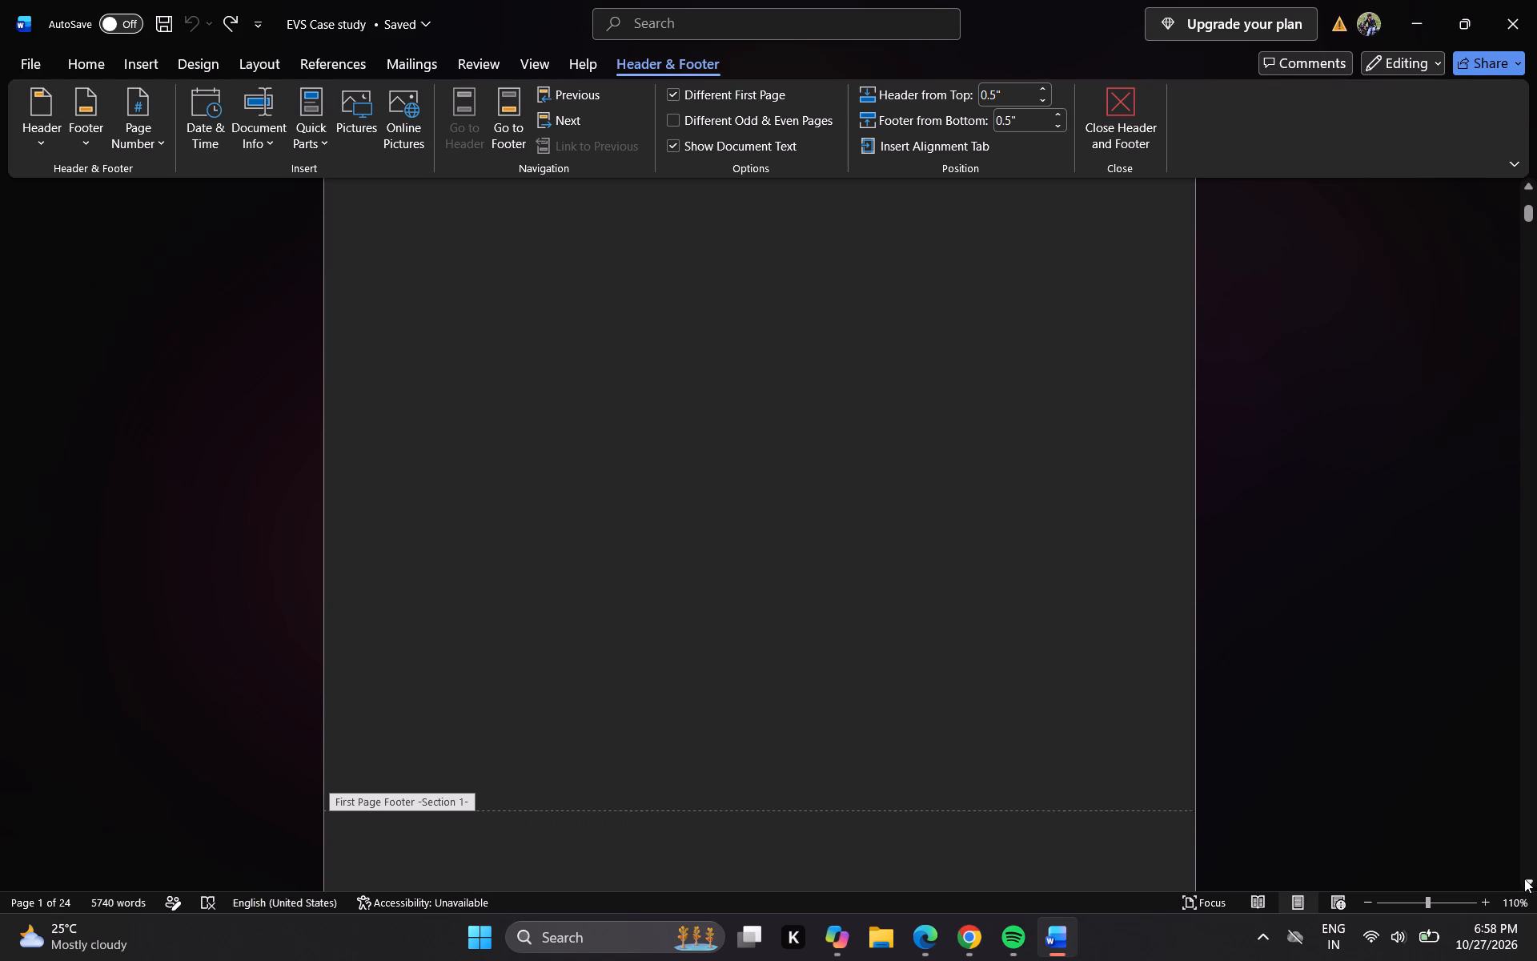
triple_click(1524, 879)
triple_click(1524, 879)
triple_click(1524, 879)
triple_click(1524, 879)
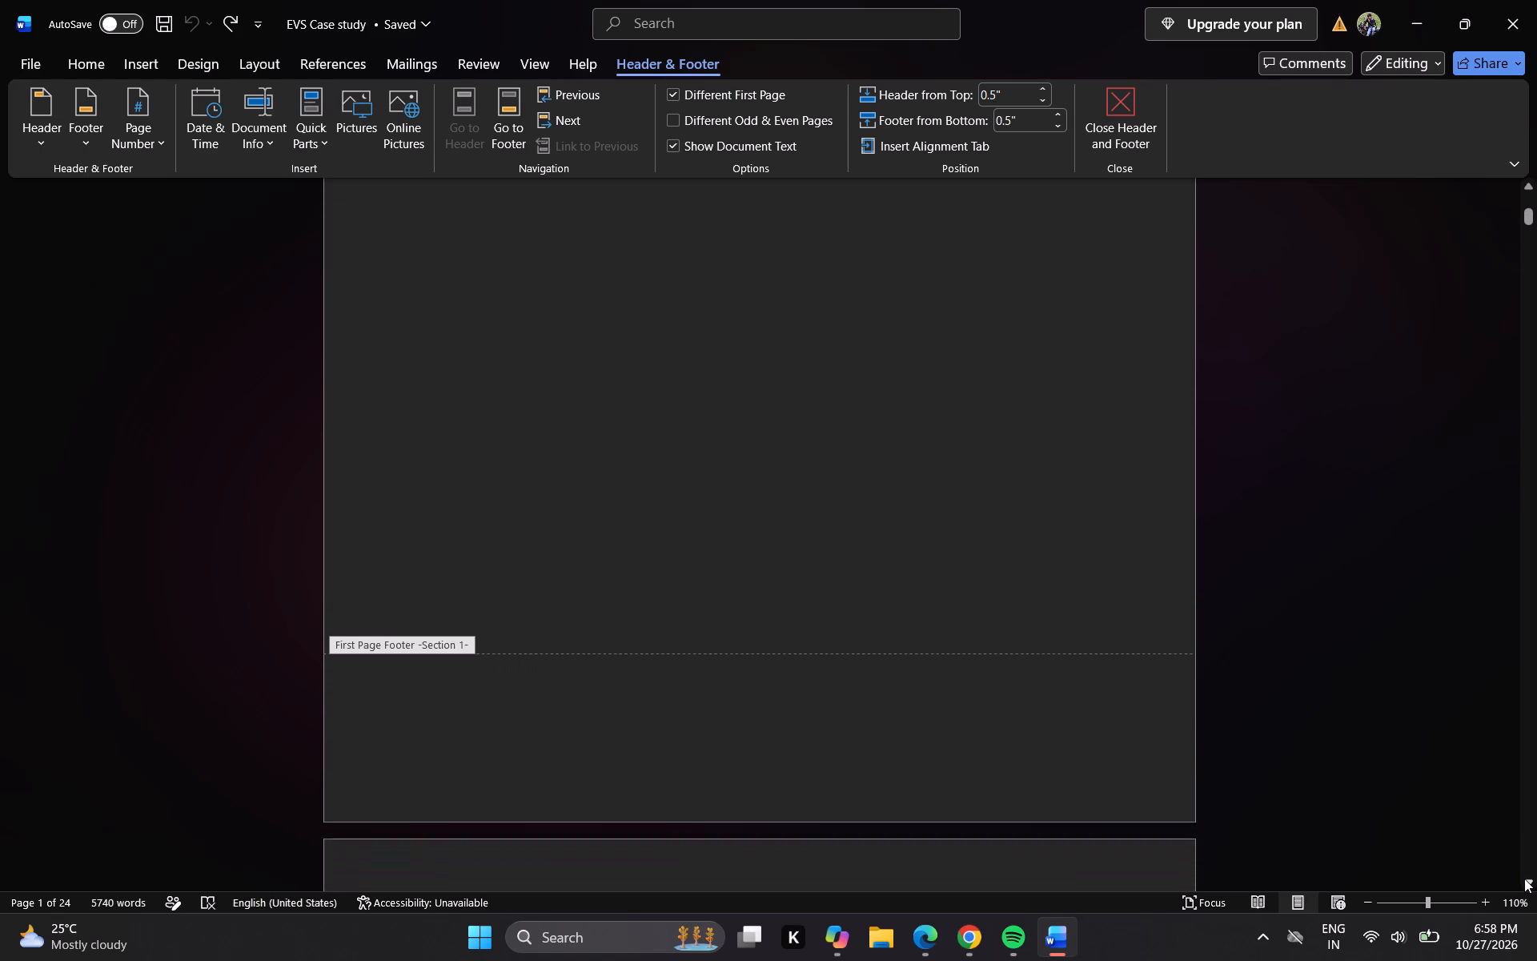
triple_click(1524, 879)
triple_click(1524, 879)
triple_click(1524, 879)
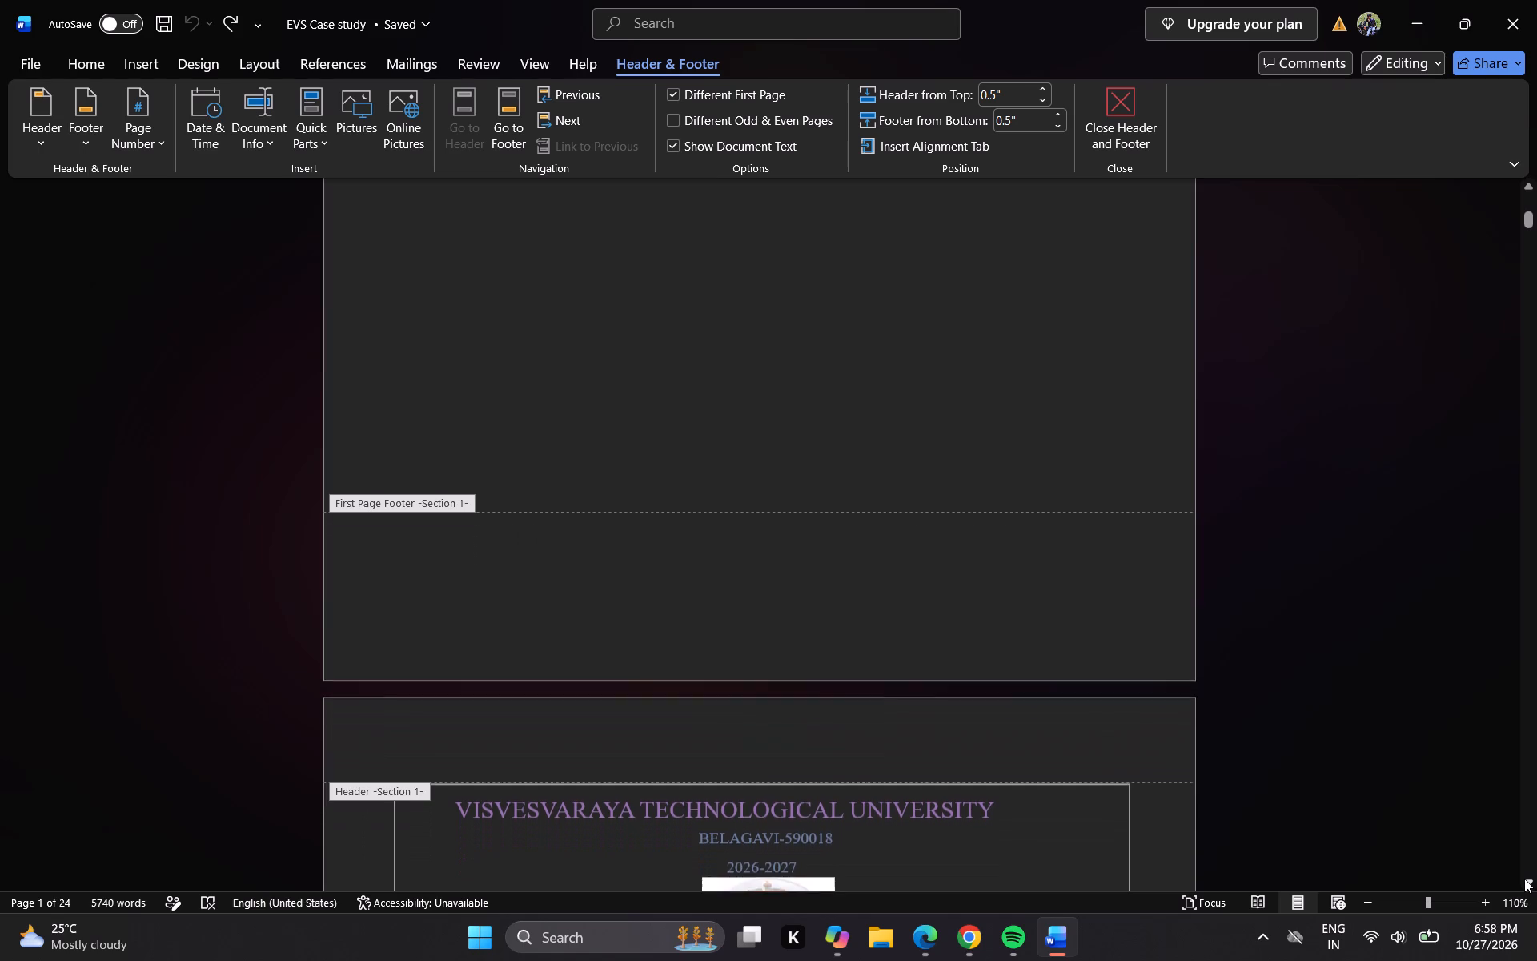
triple_click(1524, 879)
triple_click(1524, 879)
triple_click(1524, 879)
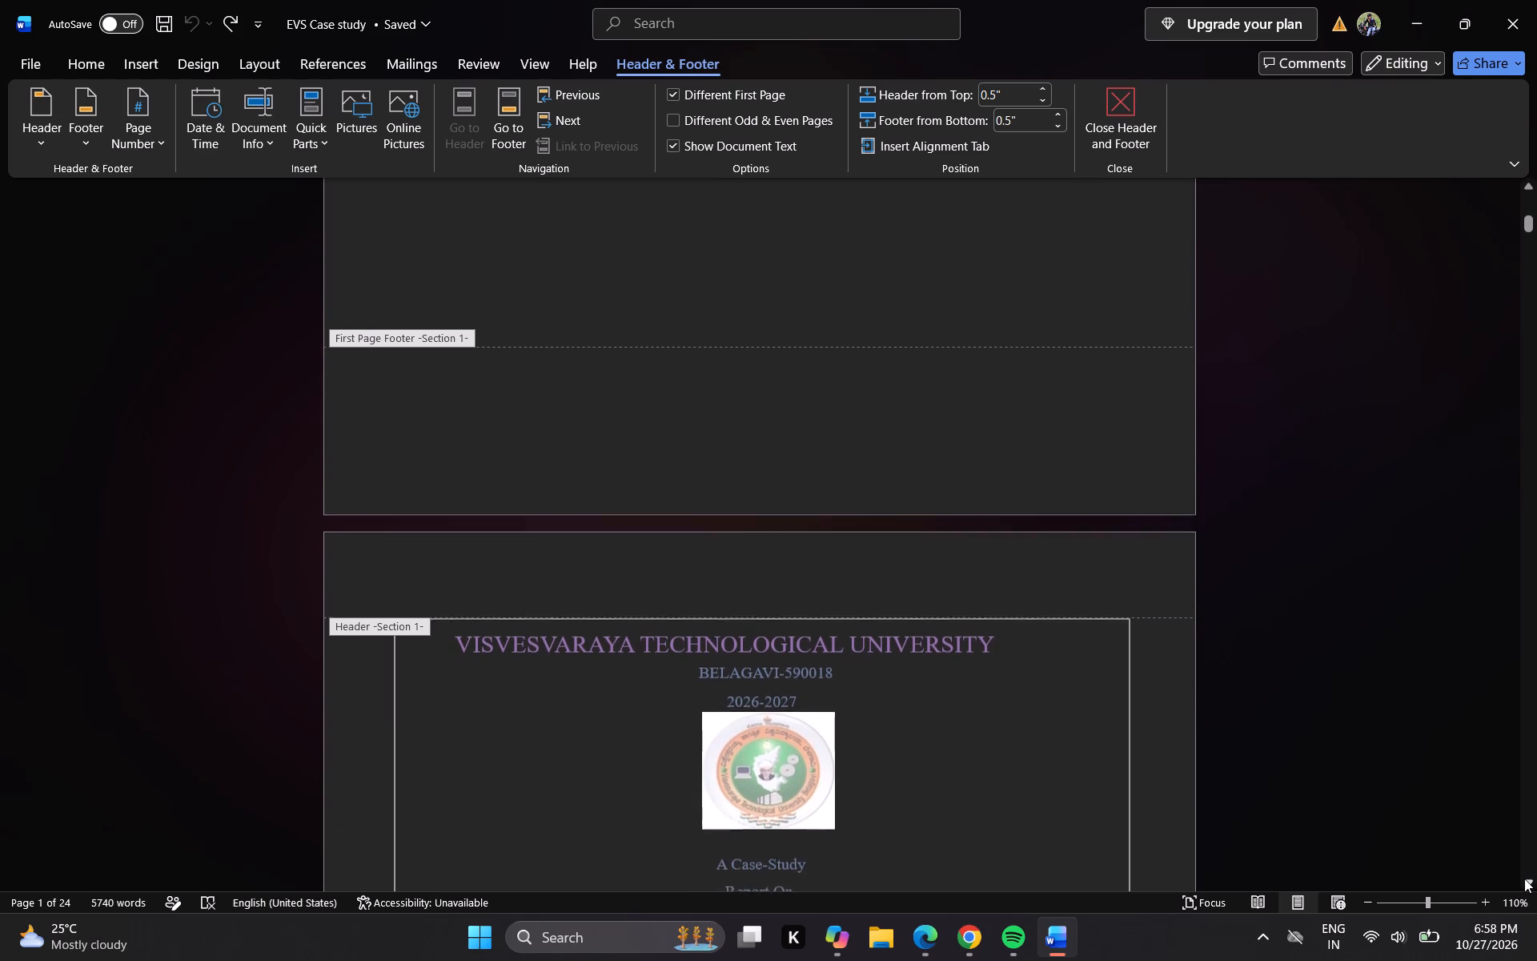
triple_click(1524, 879)
triple_click(1524, 879)
triple_click(1524, 879)
triple_click(1524, 879)
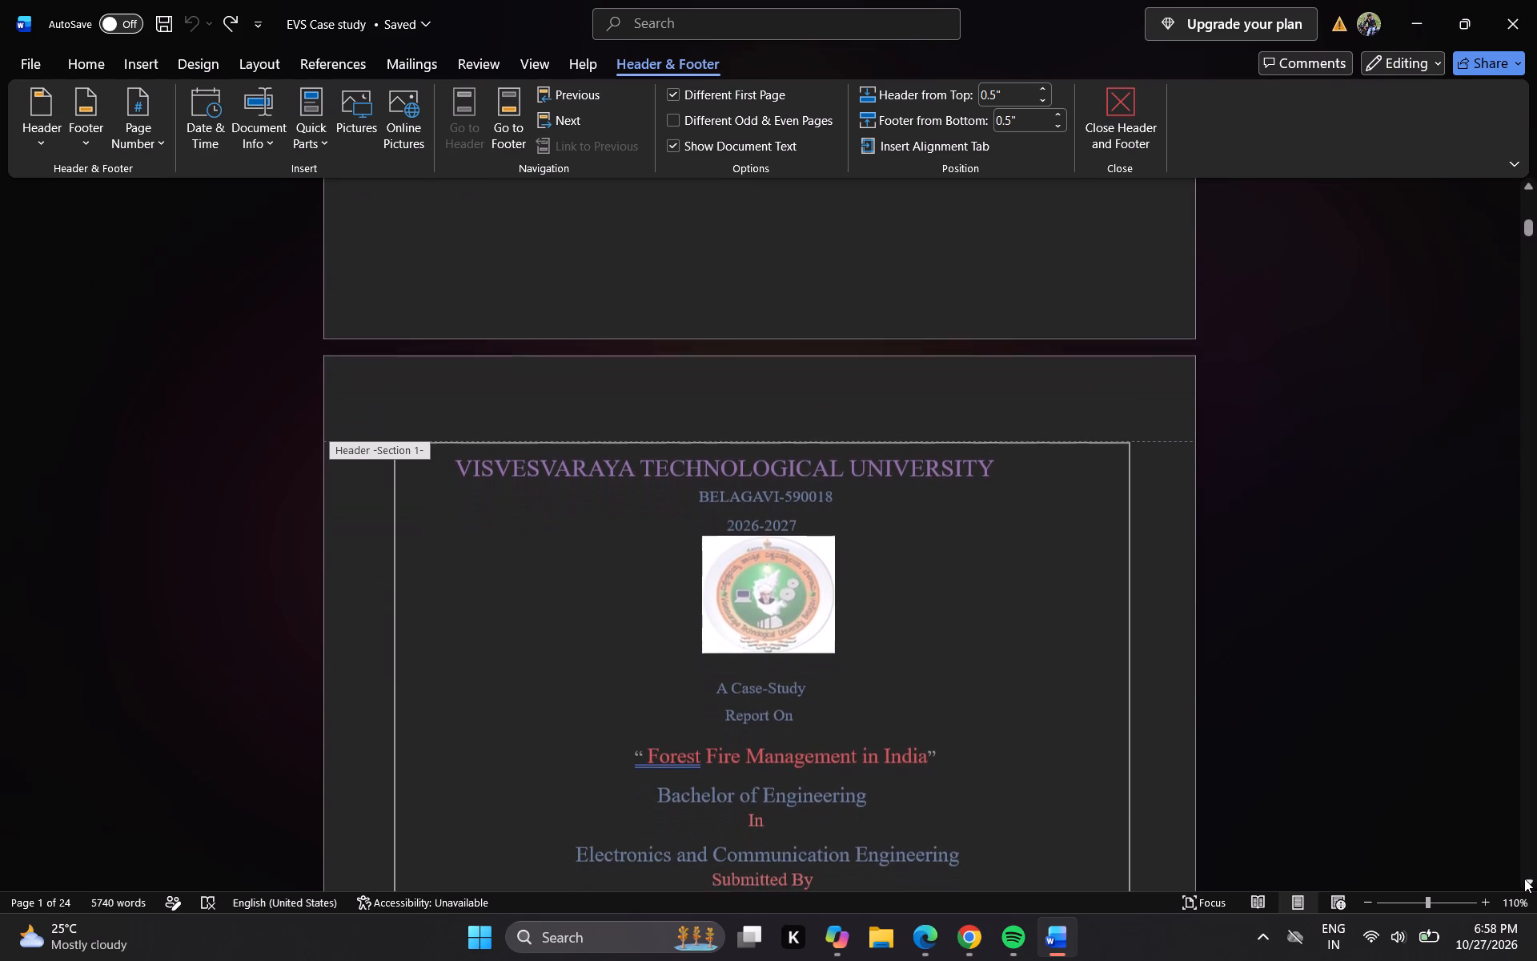
triple_click(1524, 879)
triple_click(1524, 879)
triple_click(1524, 879)
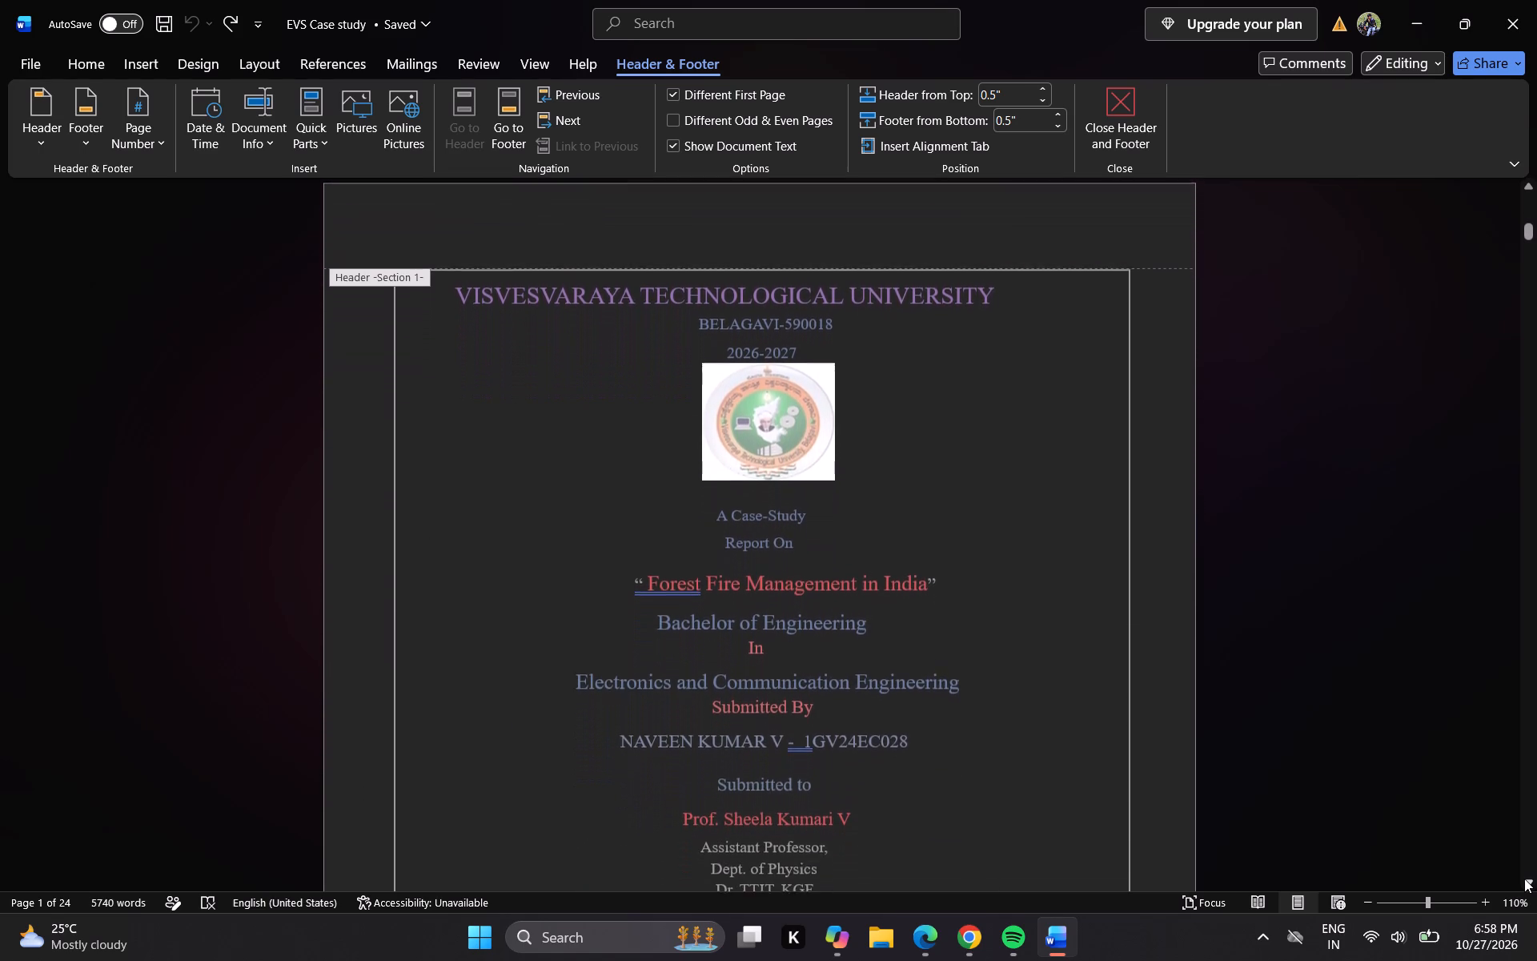
triple_click(1524, 879)
triple_click(1524, 879)
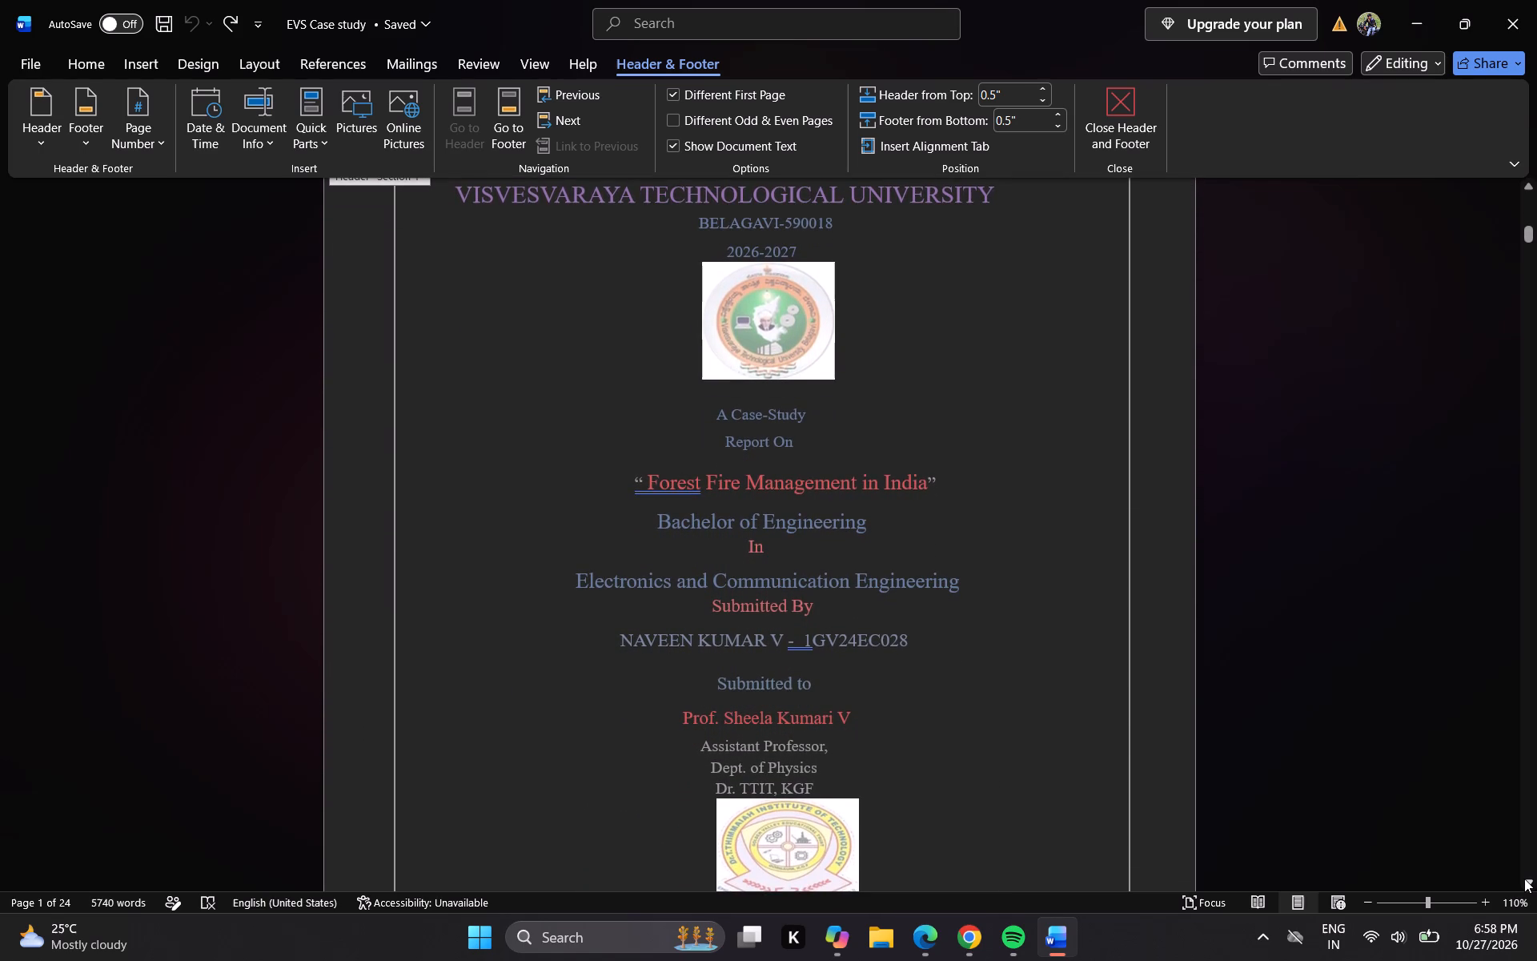
left_click(1524, 879)
double_click(1524, 879)
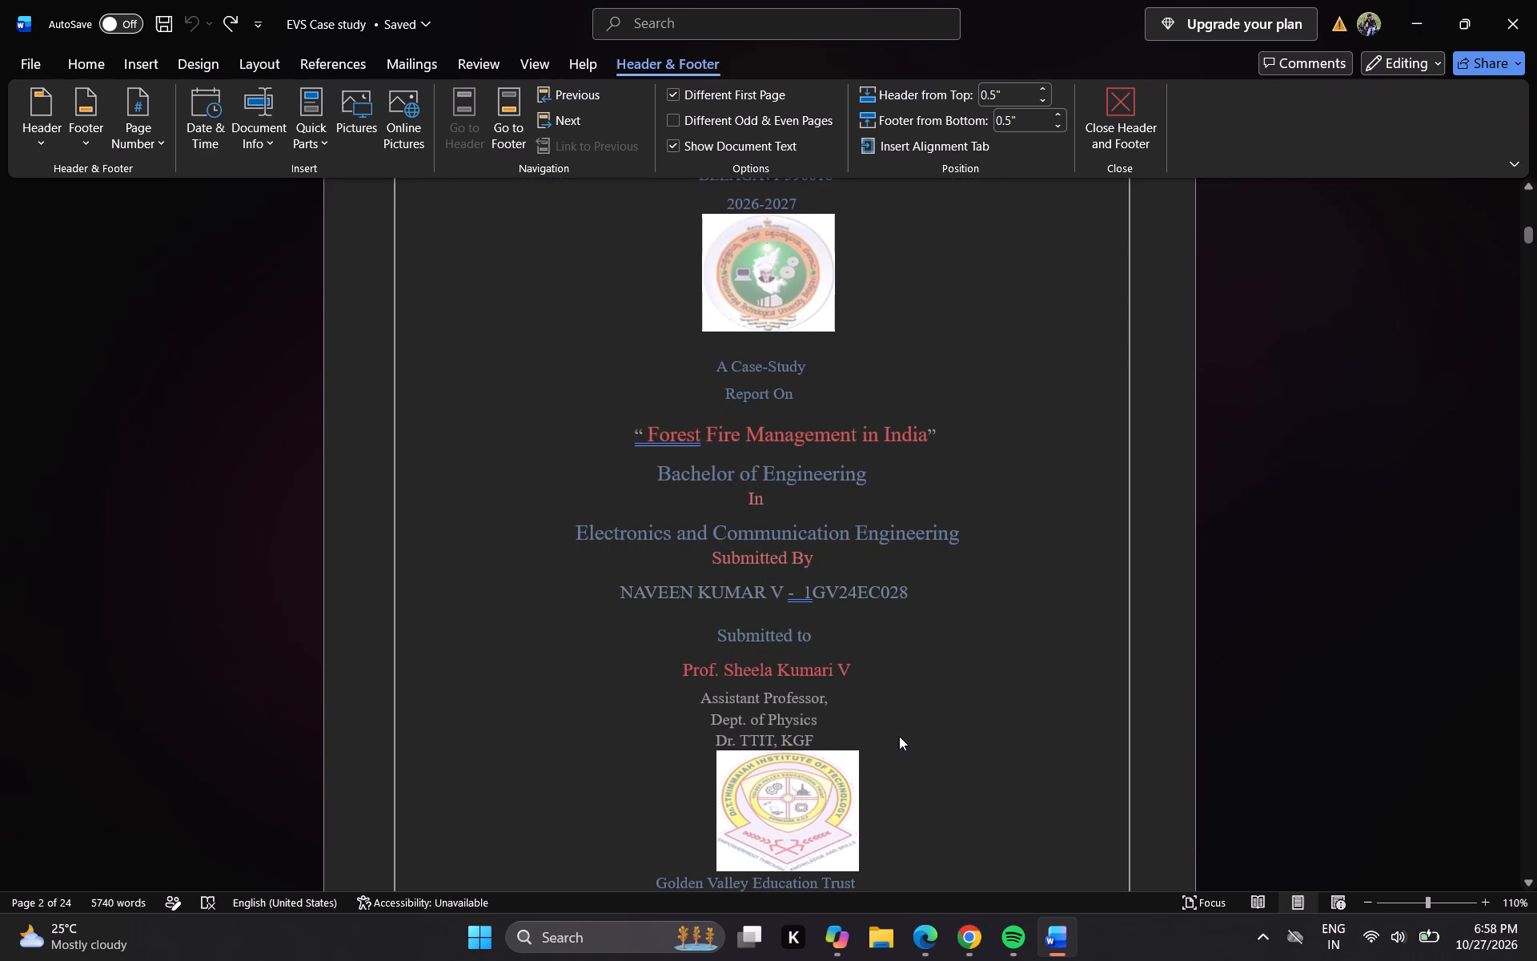
Leave header and footer editing and return to the document body.
left_click(941, 424)
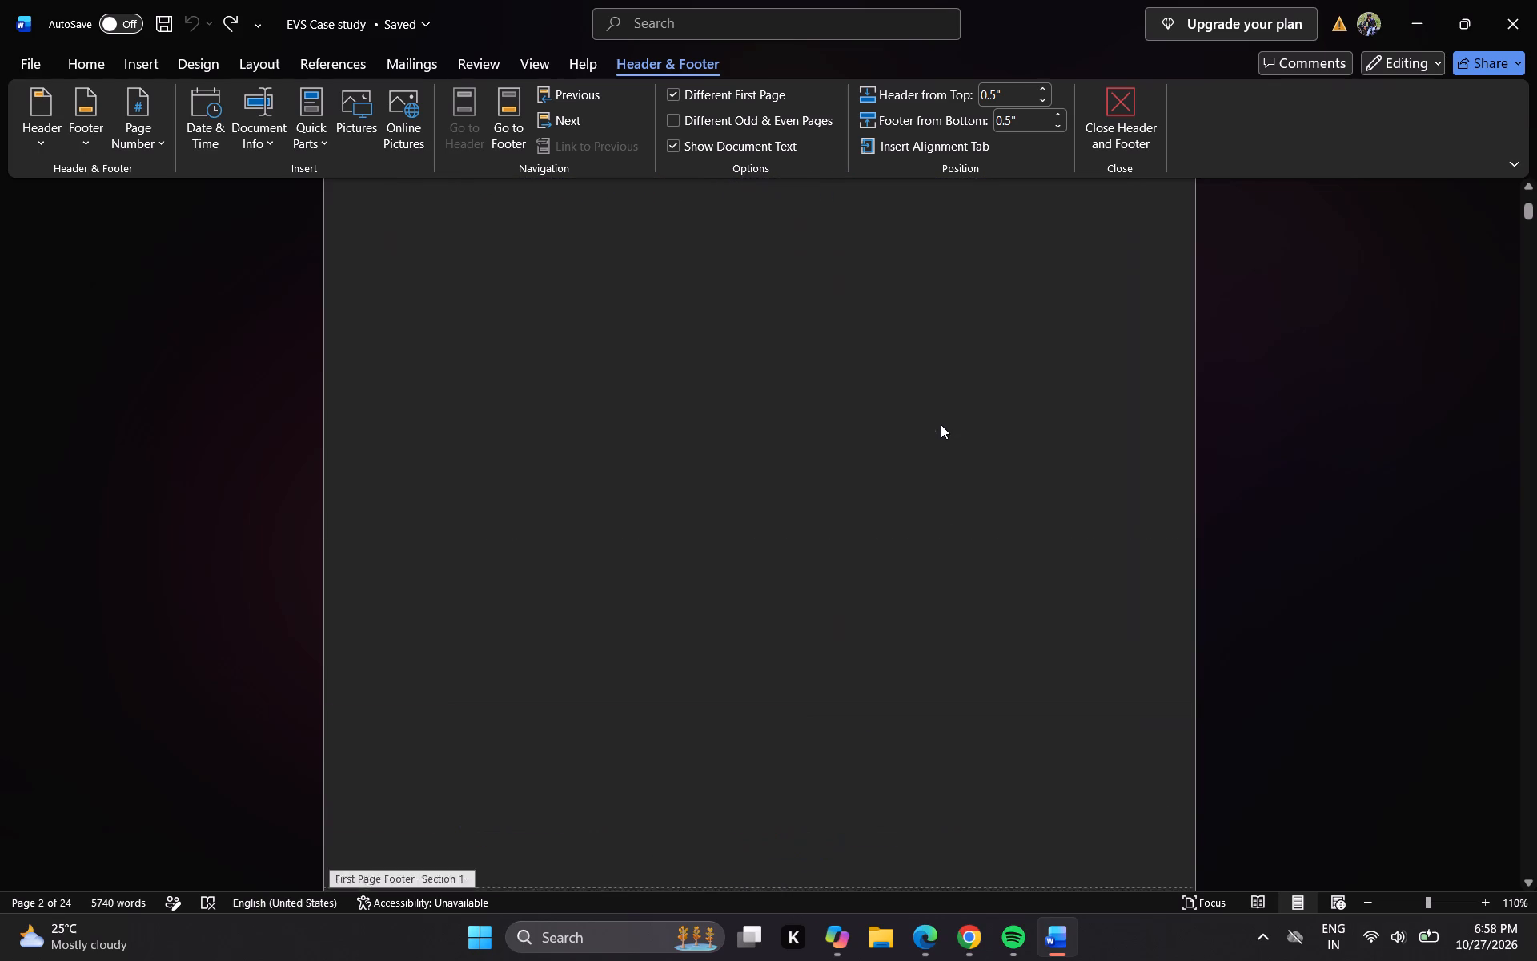
double_click(924, 437)
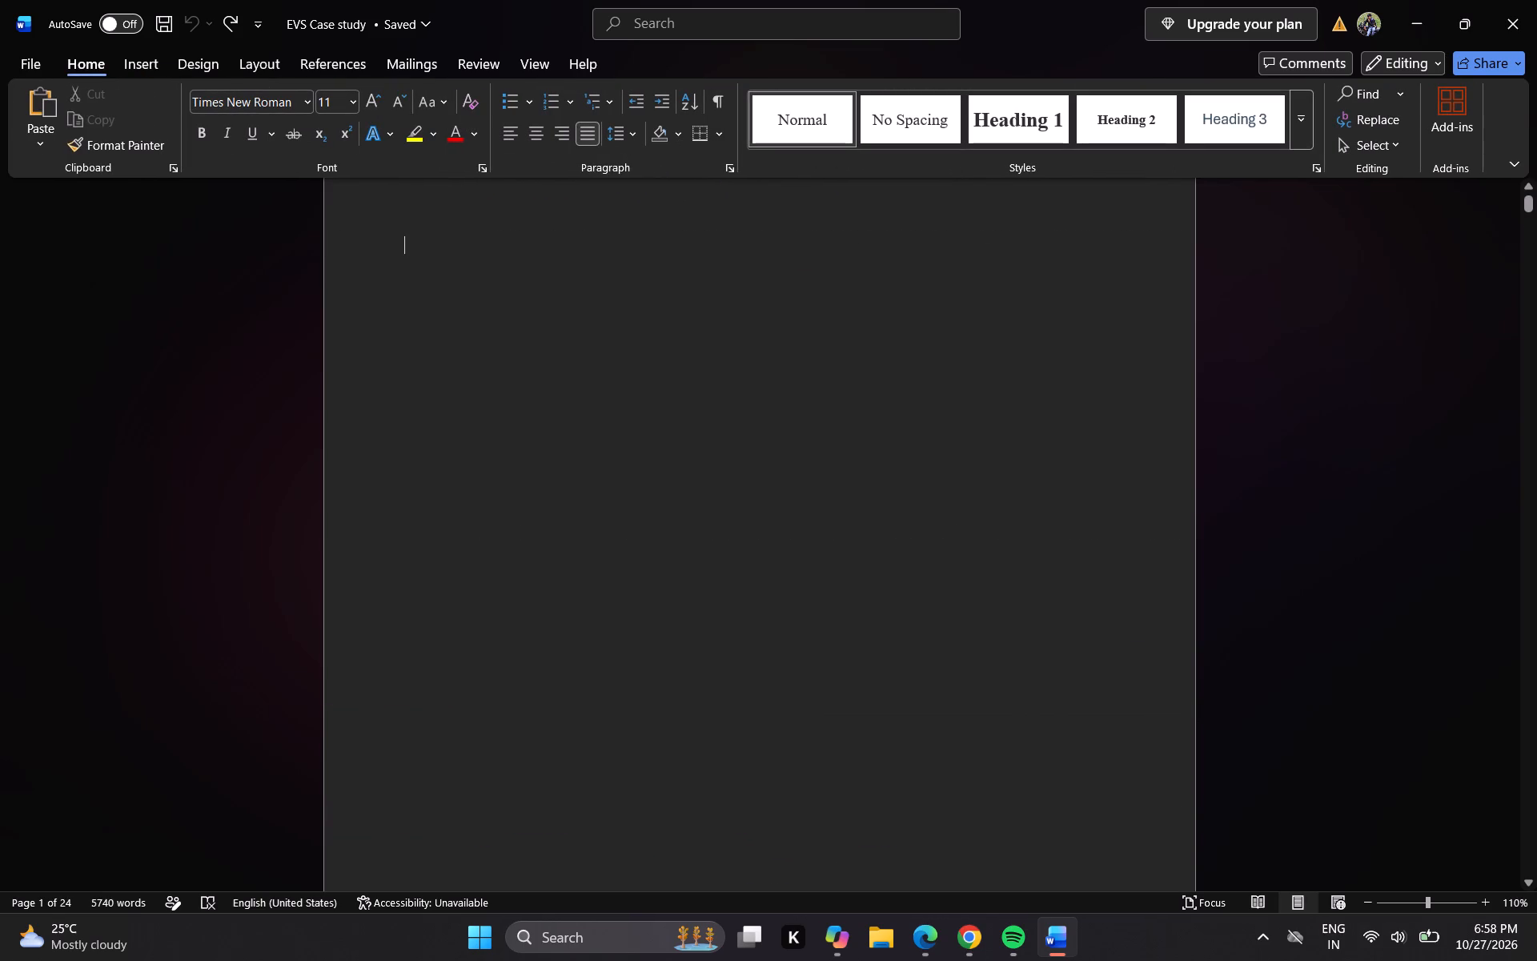
Delete the student's registration number from the line under Submitted By on the Forest Fire Management in India title page.
left_click(1536, 312)
double_click(1536, 312)
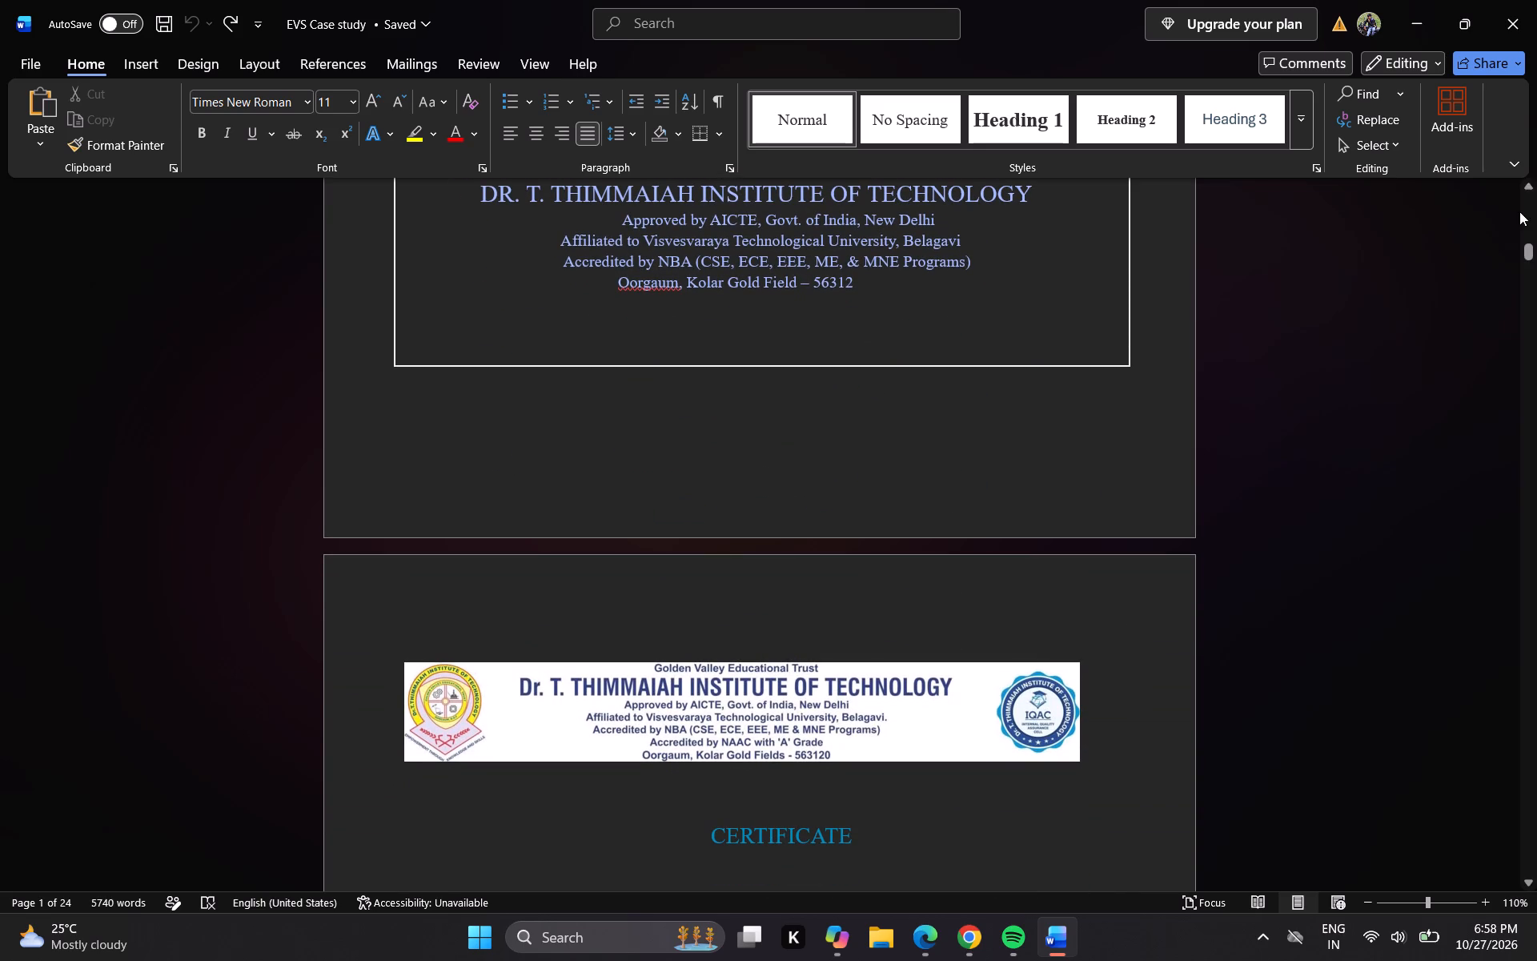
triple_click(1528, 187)
triple_click(1528, 187)
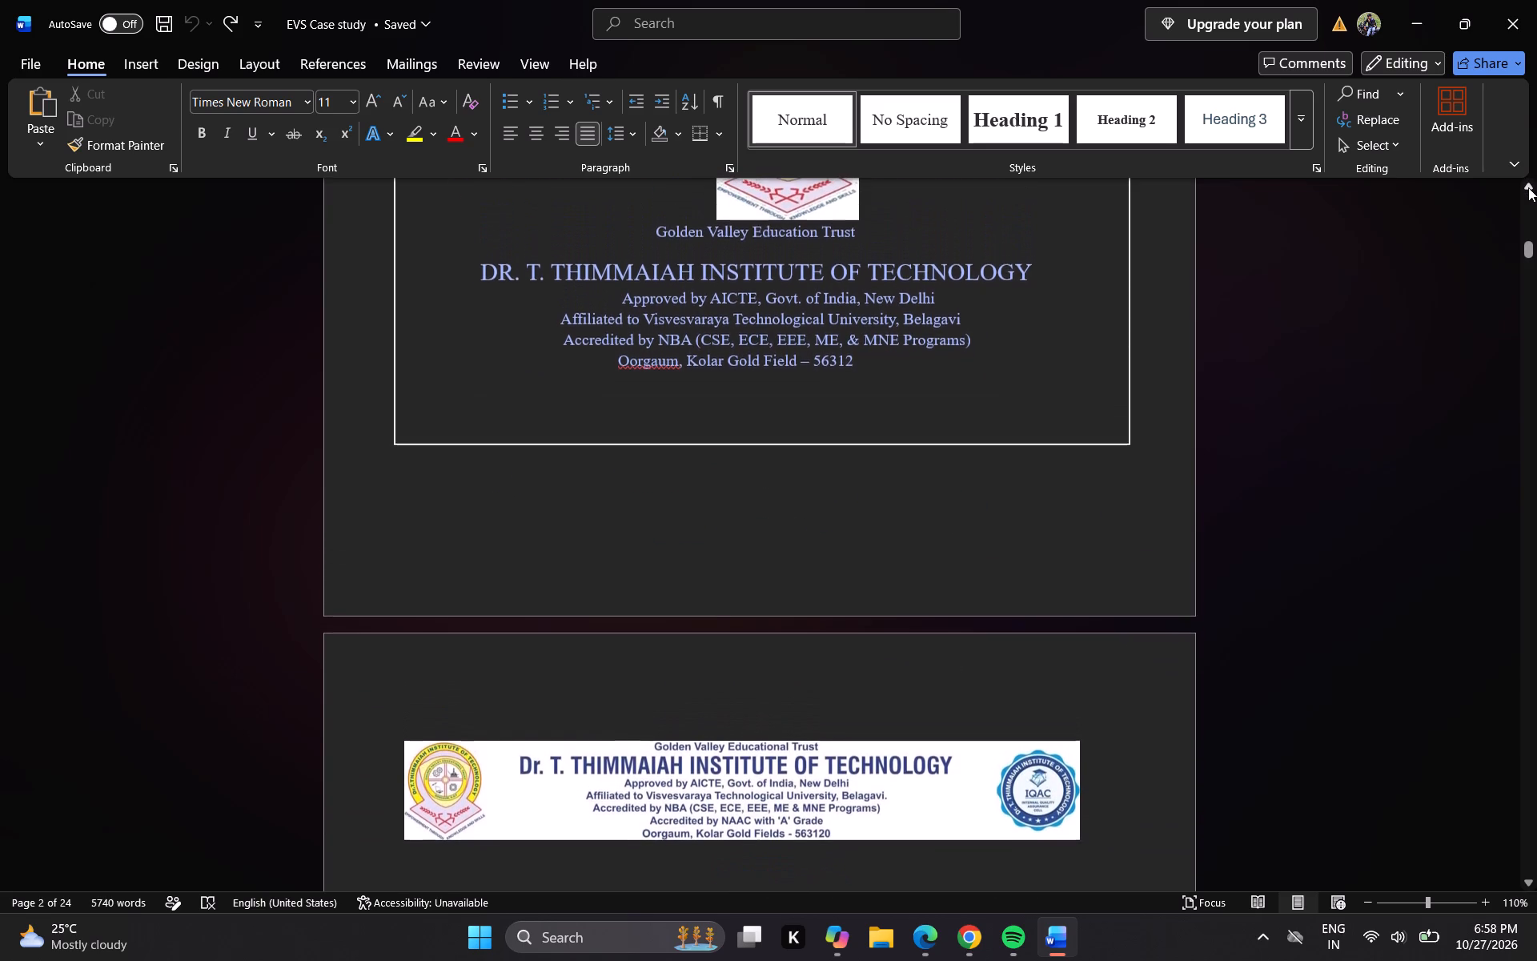
triple_click(1528, 187)
triple_click(1528, 187)
triple_click(1528, 187)
triple_click(1528, 187)
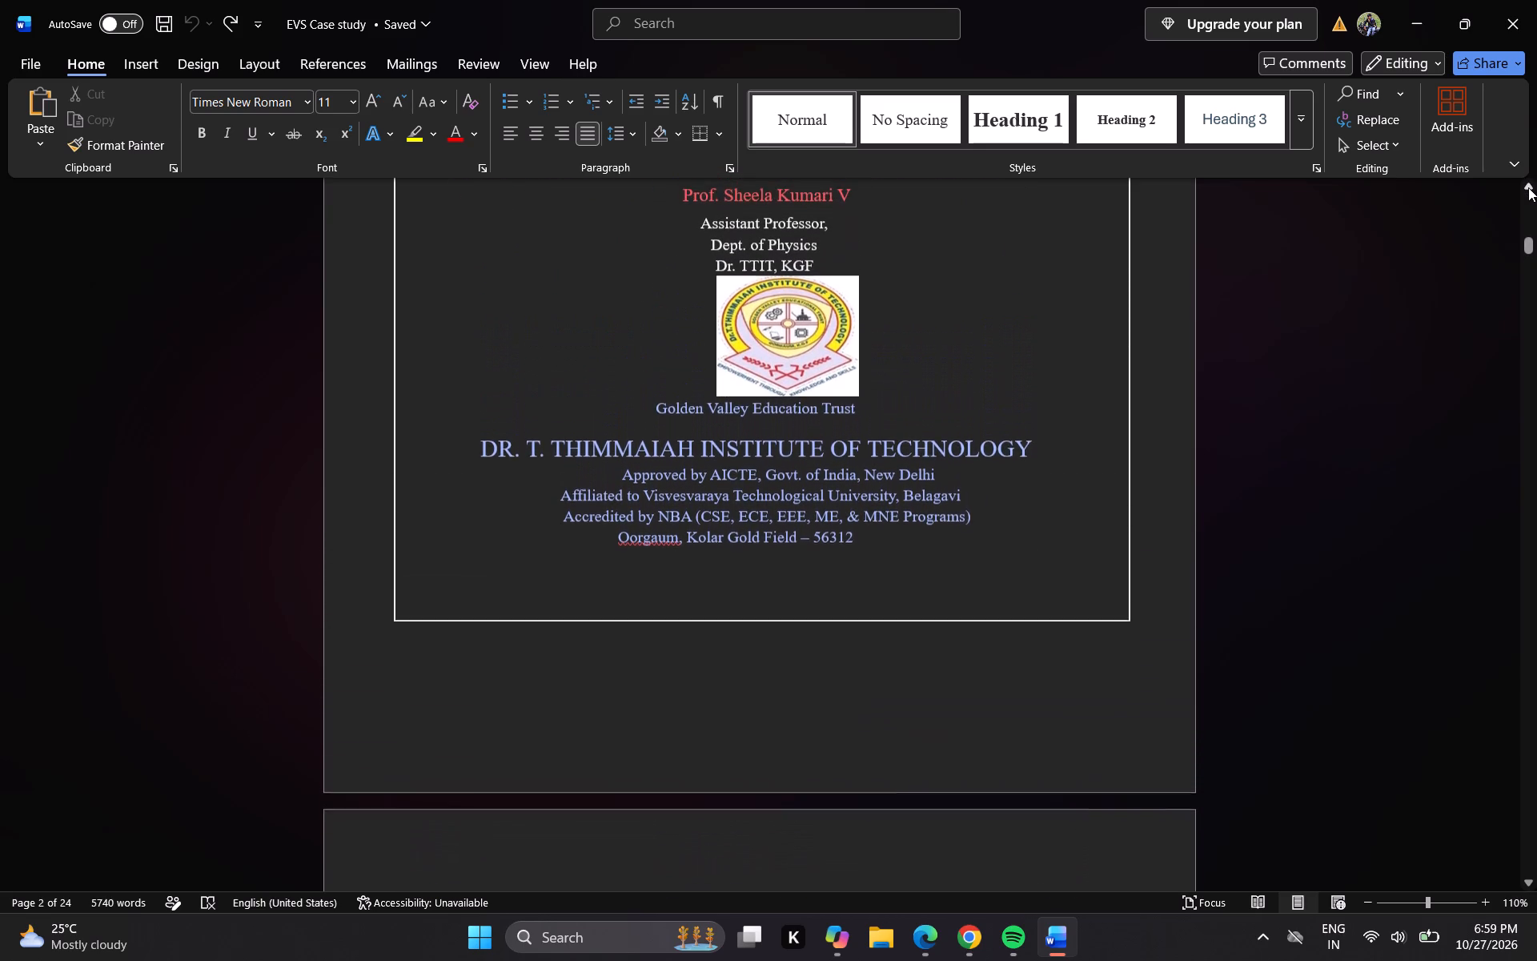
triple_click(1528, 187)
triple_click(1528, 187)
triple_click(1528, 187)
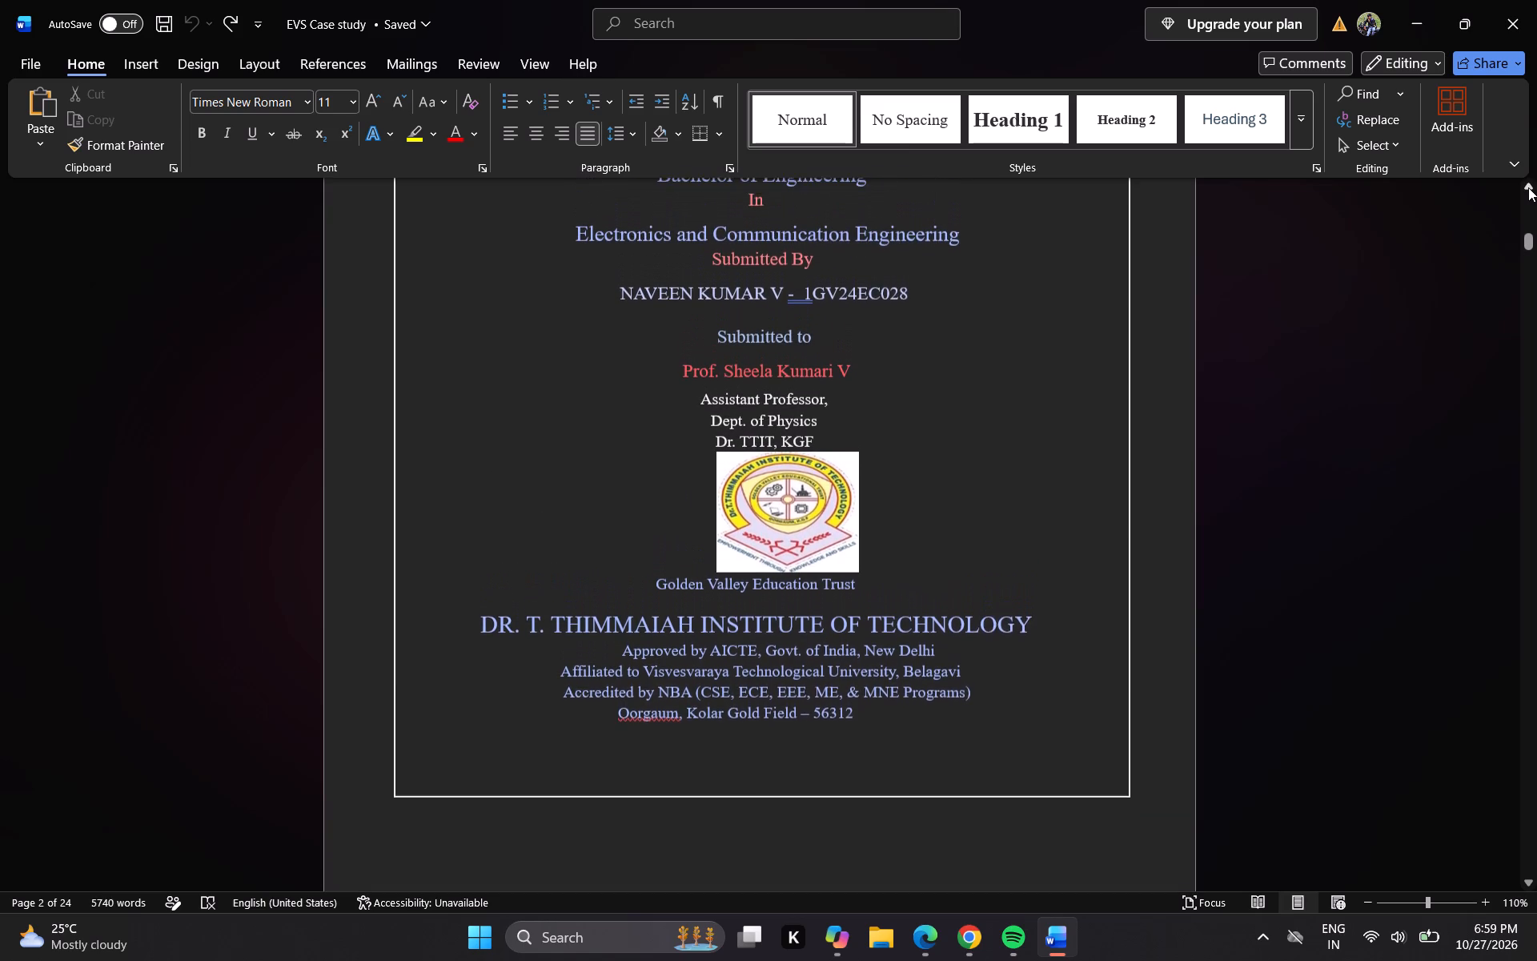
left_click(1528, 187)
left_click_drag(1528, 187, 1100, 292)
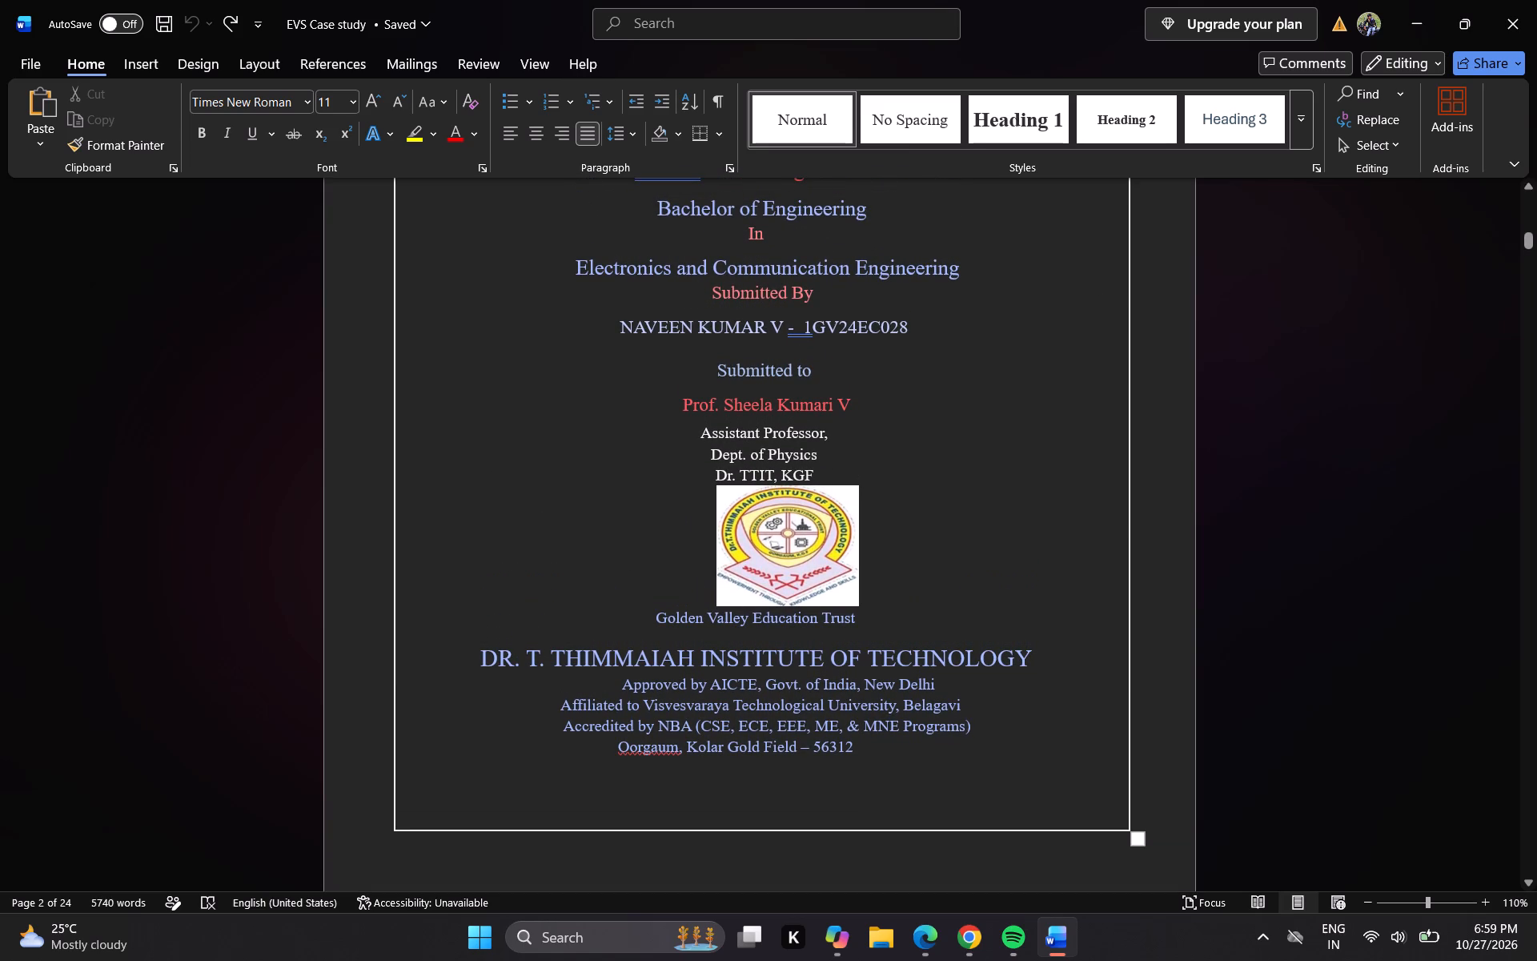
double_click(913, 324)
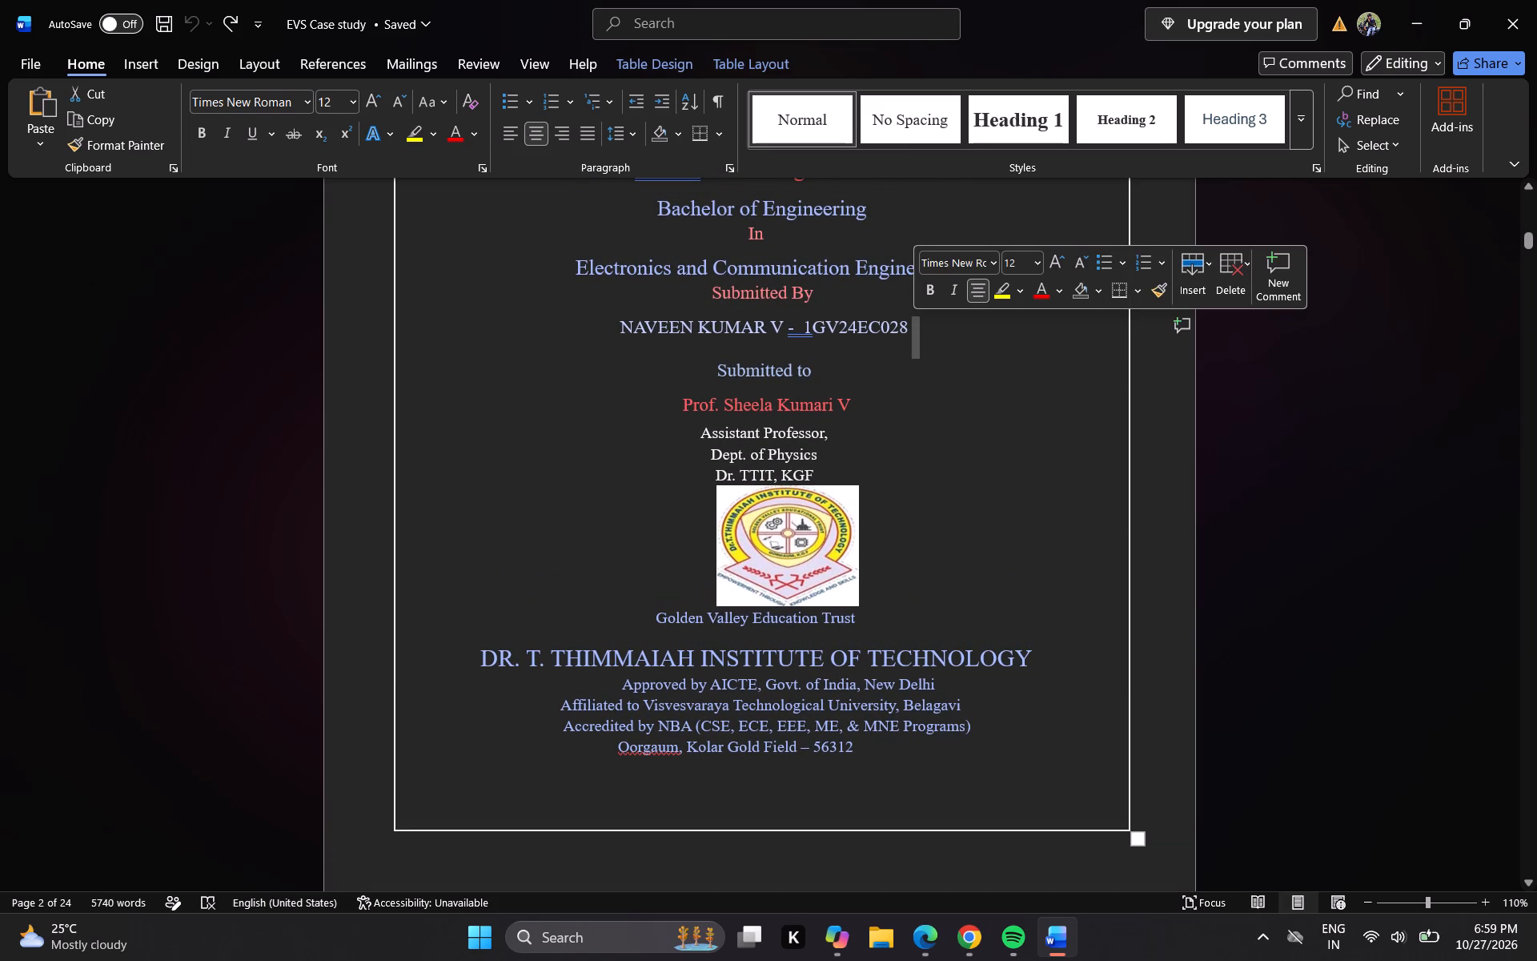
left_click_drag(902, 323, 889, 323)
double_click(889, 323)
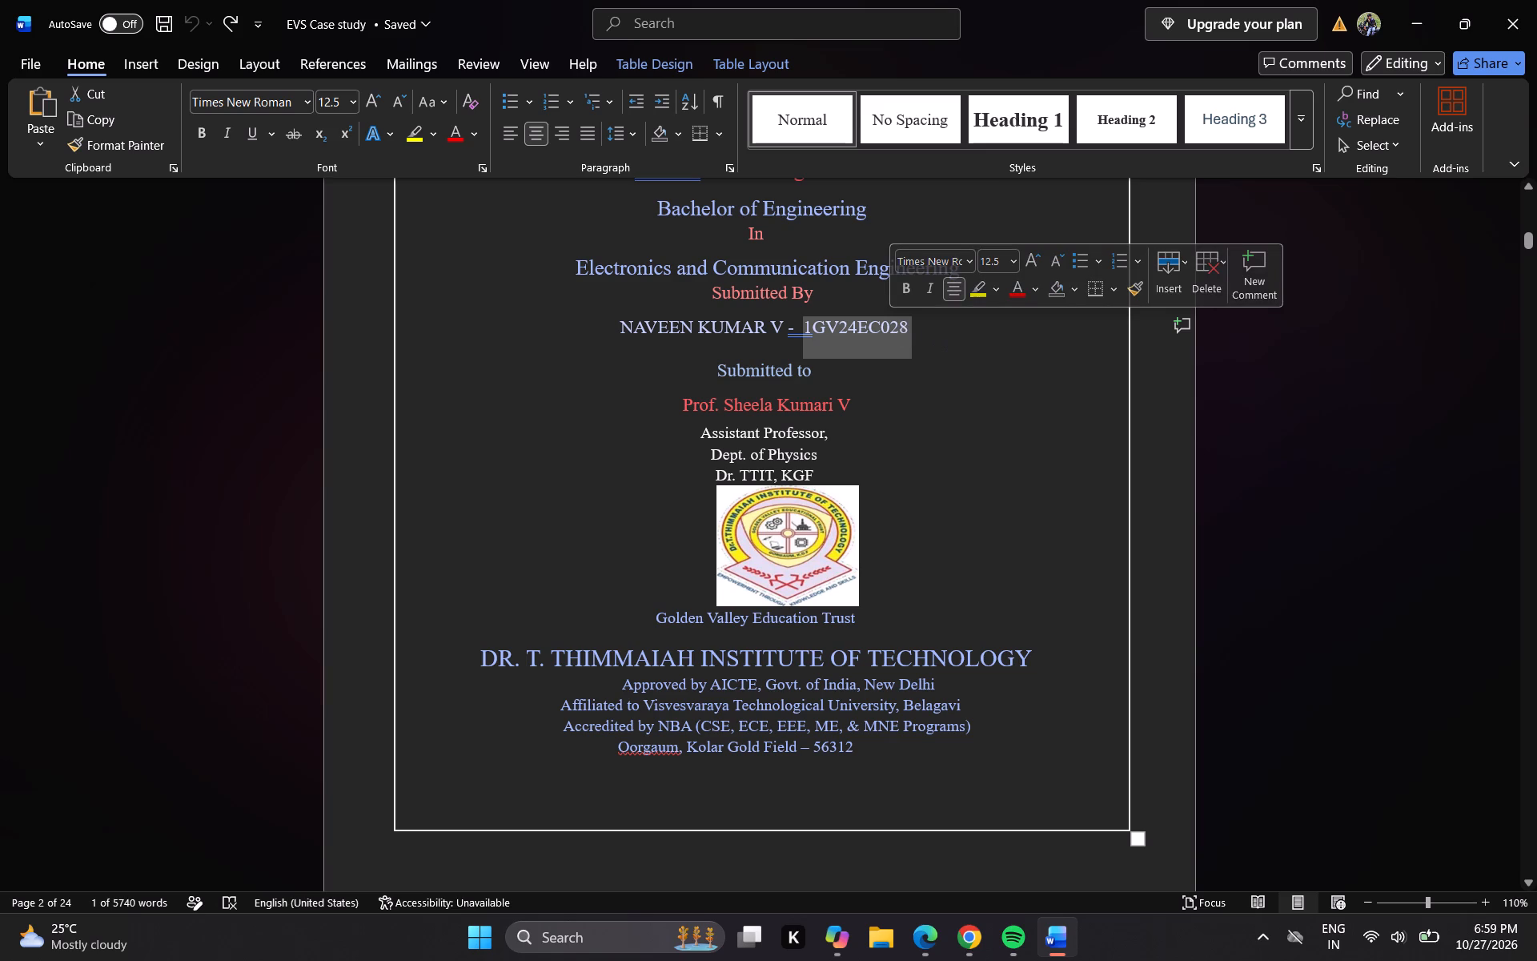
key("BackSpace")
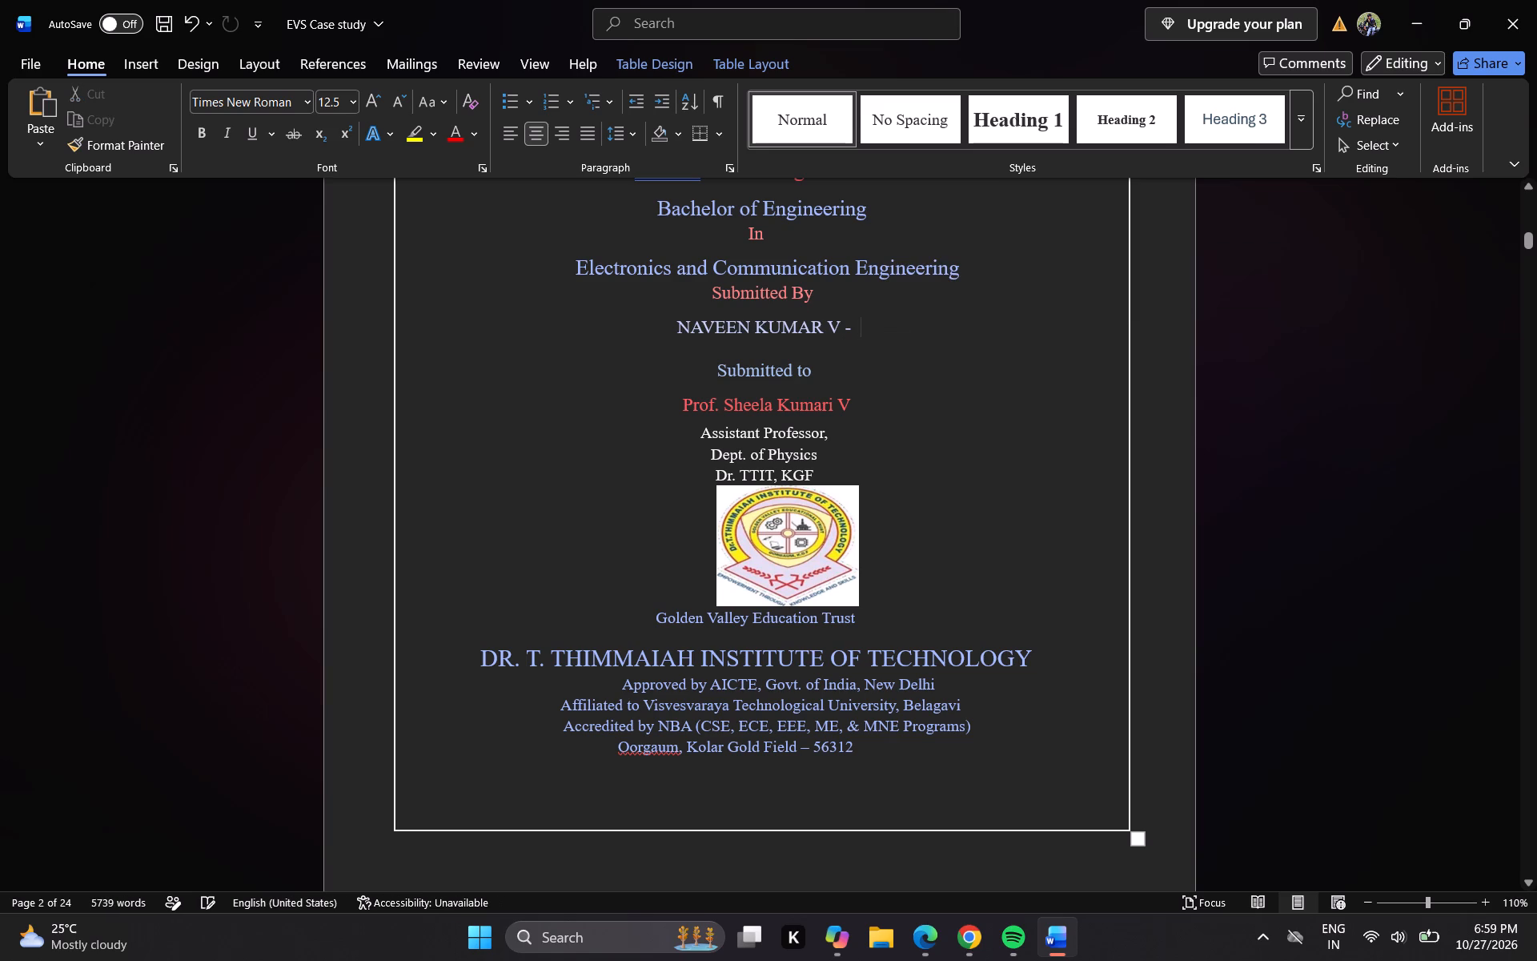
Delete the remaining student name and dash from the line under Submitted By, leaving that line empty.
double_click(778, 329)
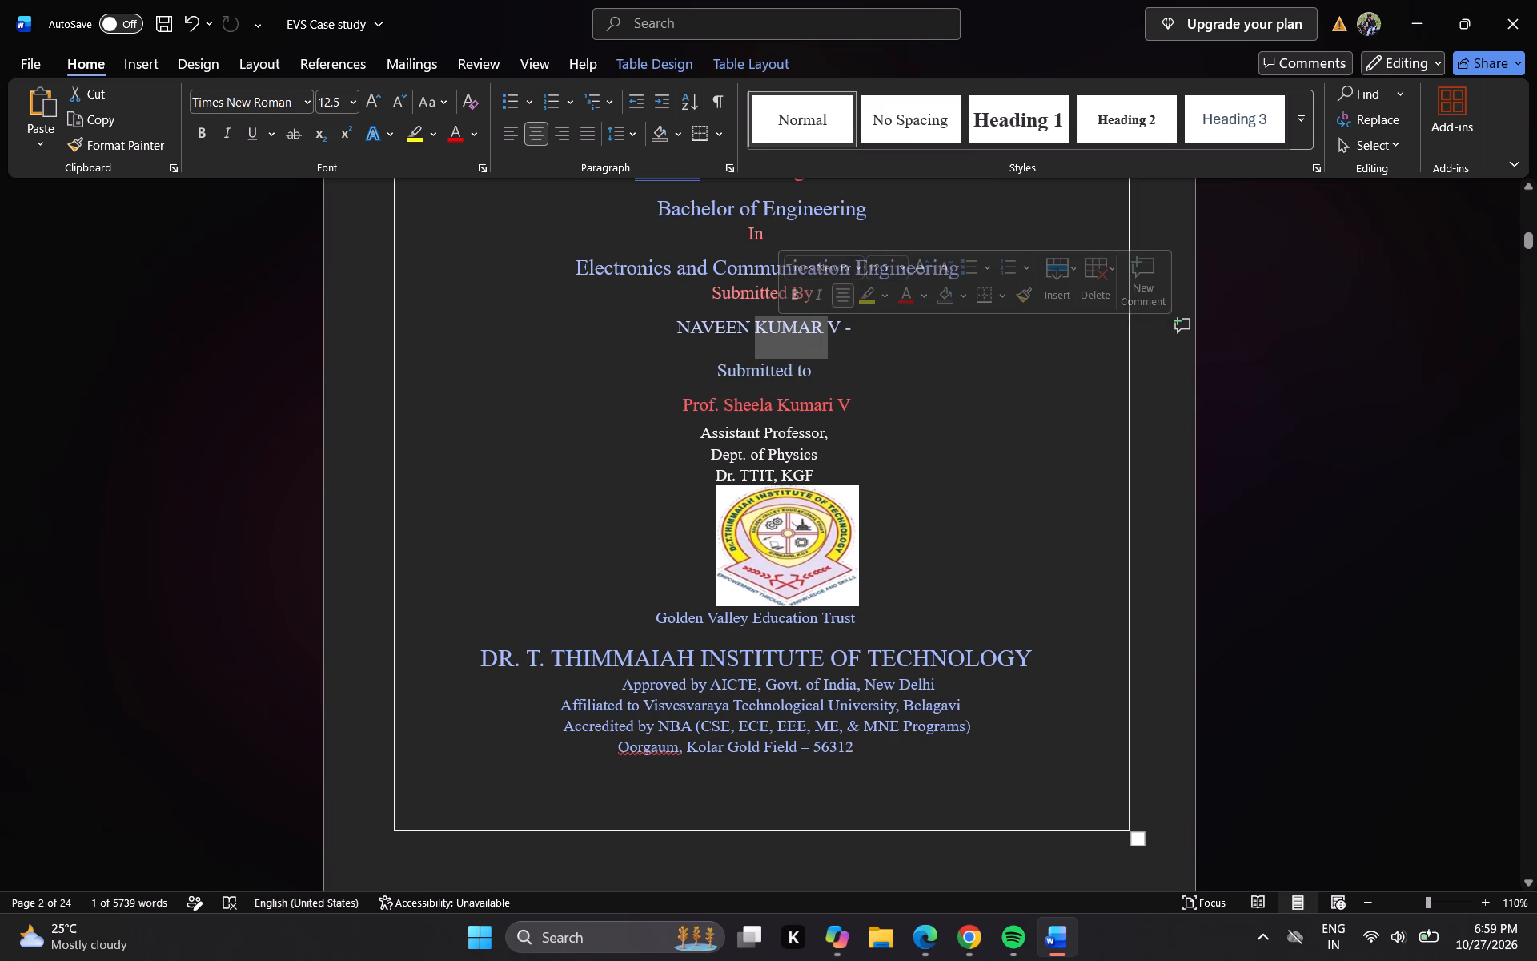
key("BackSpace")
key("BackSpace")
key("BackSpace")
key("BackSpace")
key("BackSpace")
key("BackSpace")
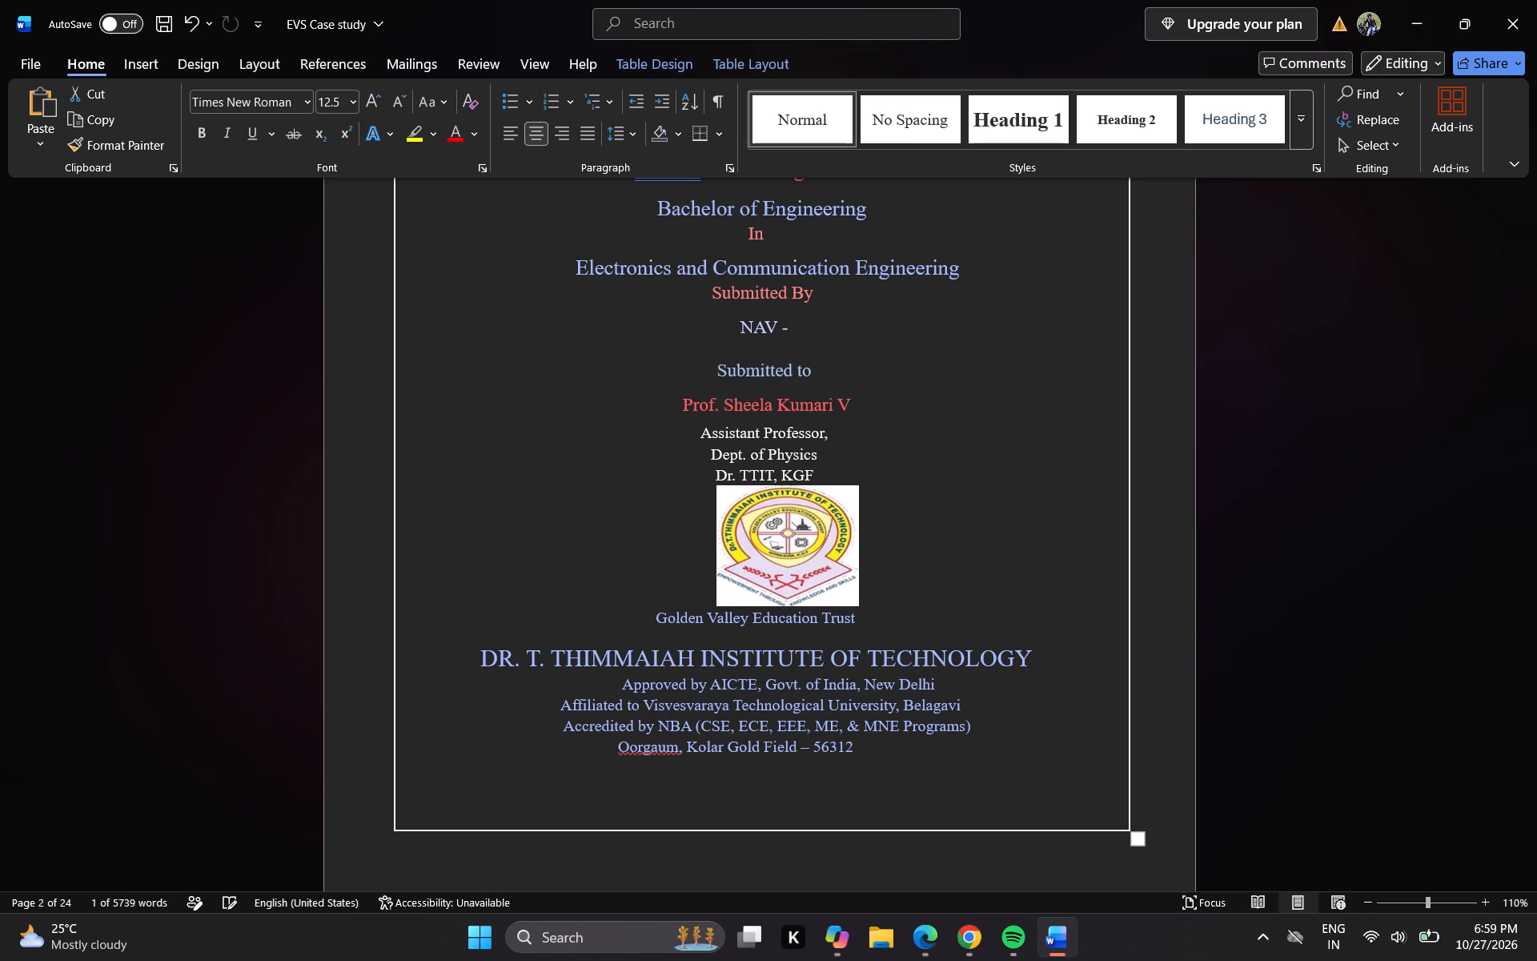
key("Right")
key("Right")
key("Right")
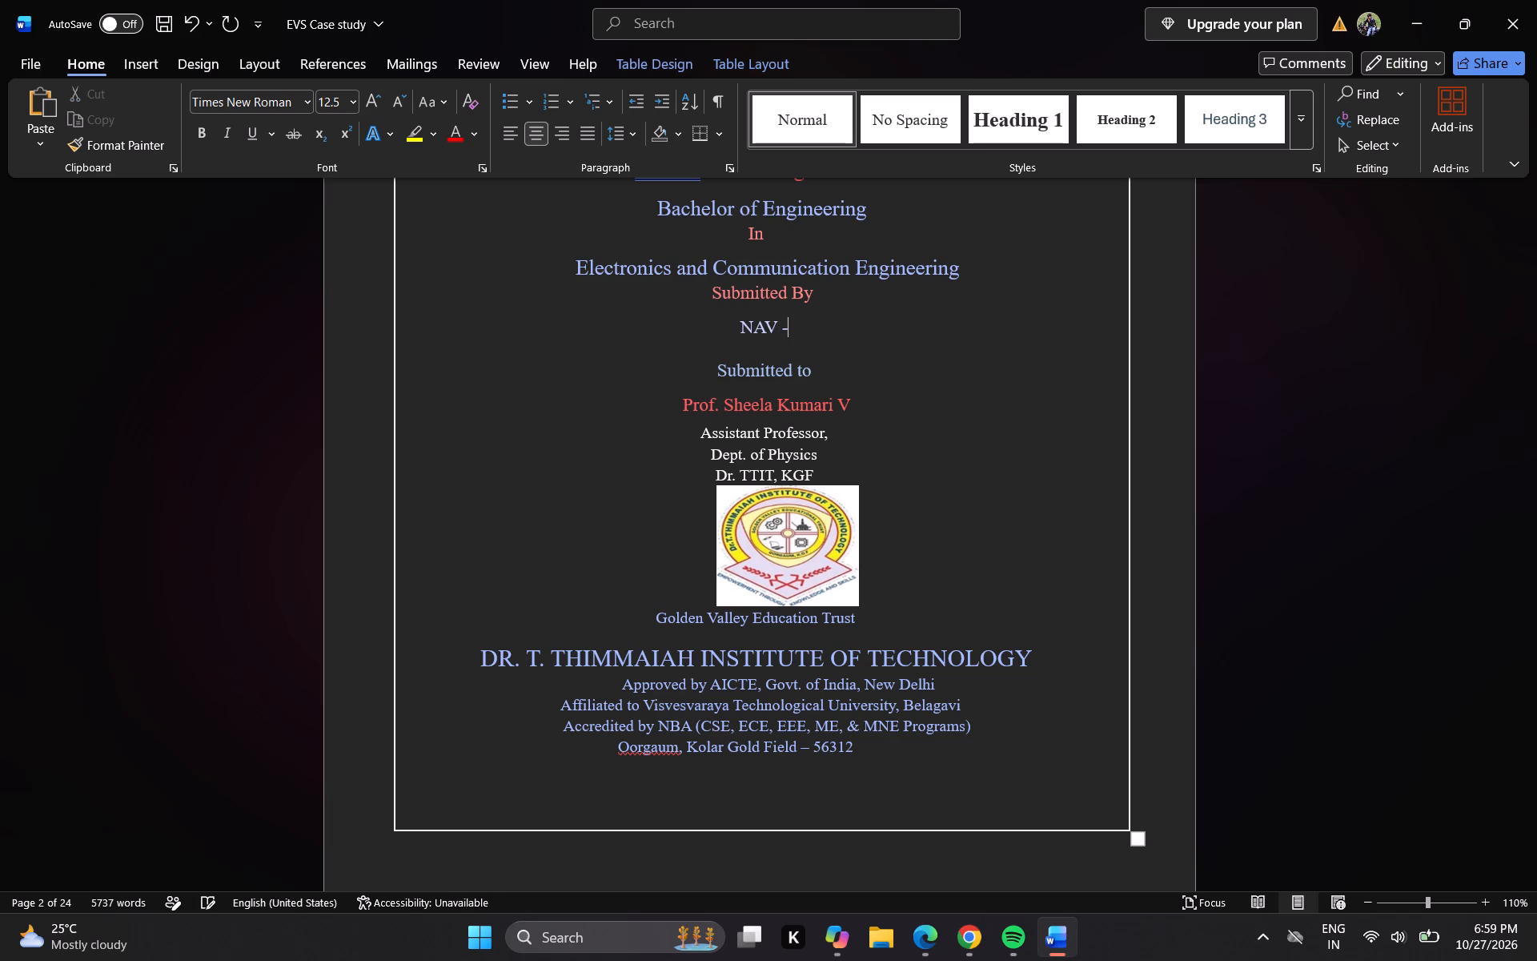
key("BackSpace")
key("BackSpace")
key("BackSpace")
key("BackSpace")
key("BackSpace")
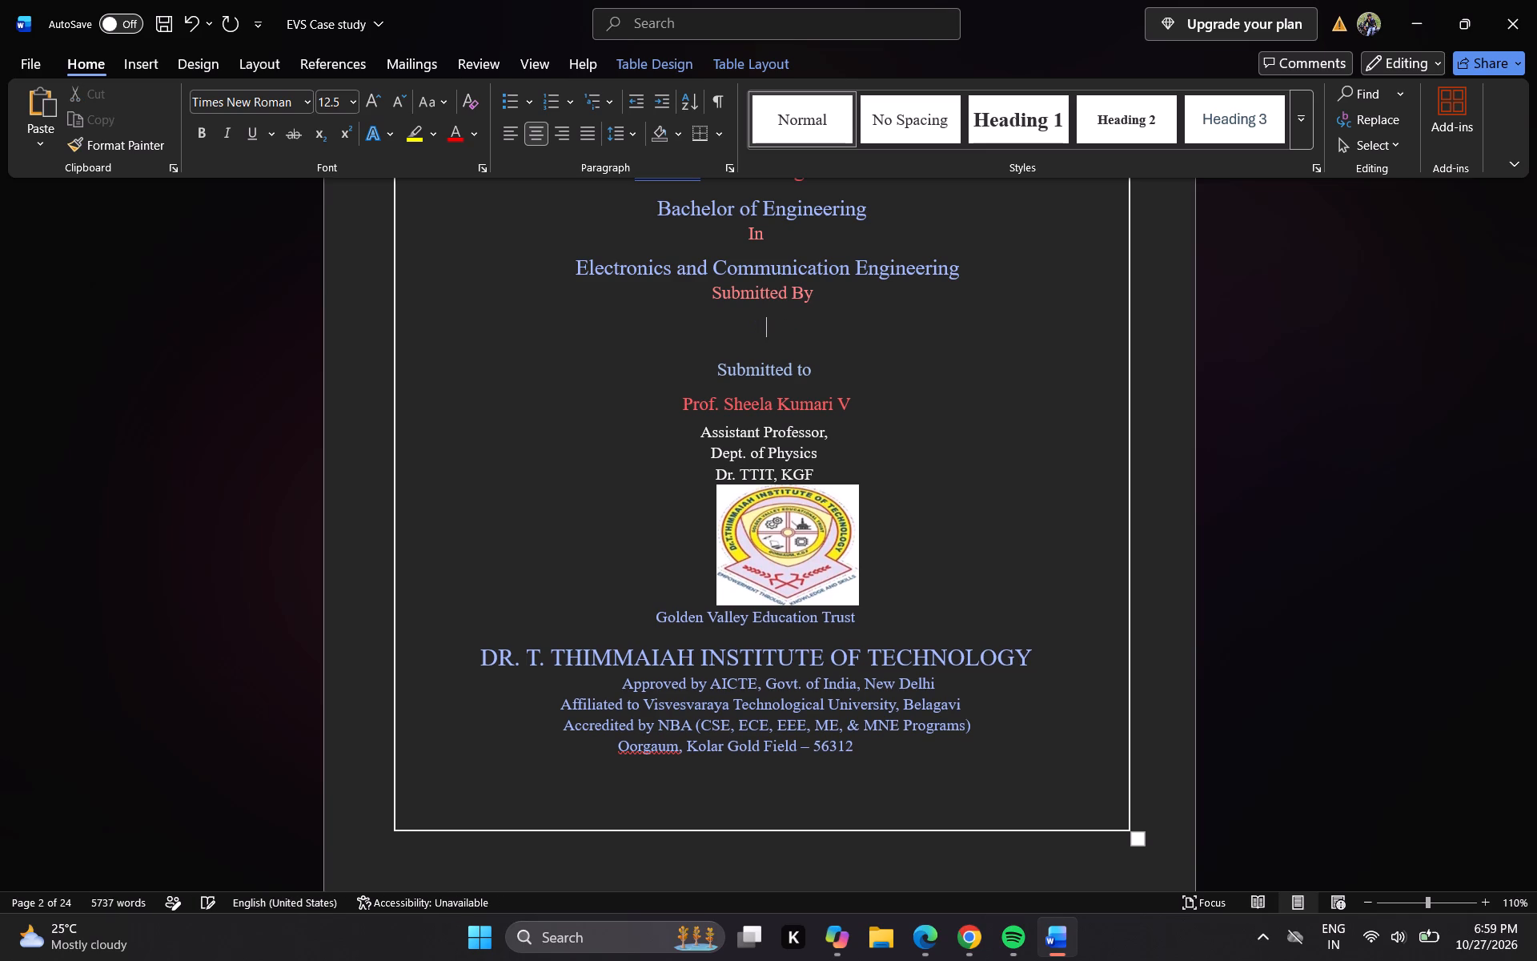
Enter the new student's name in capitals, a dash and the student's registration number on the empty line under Submitted By.
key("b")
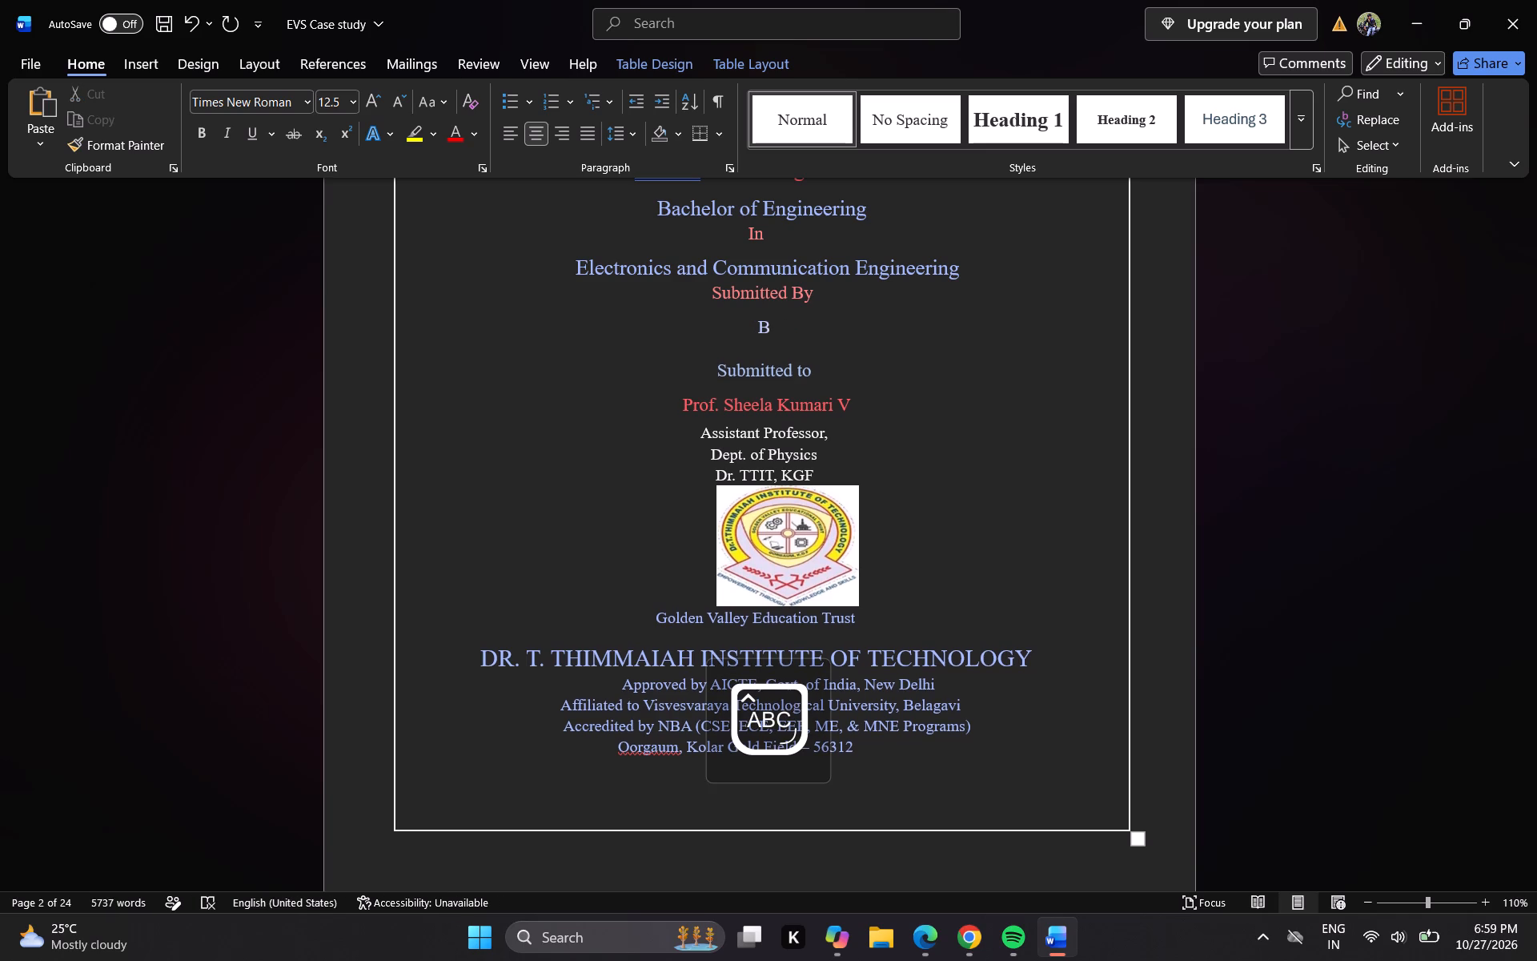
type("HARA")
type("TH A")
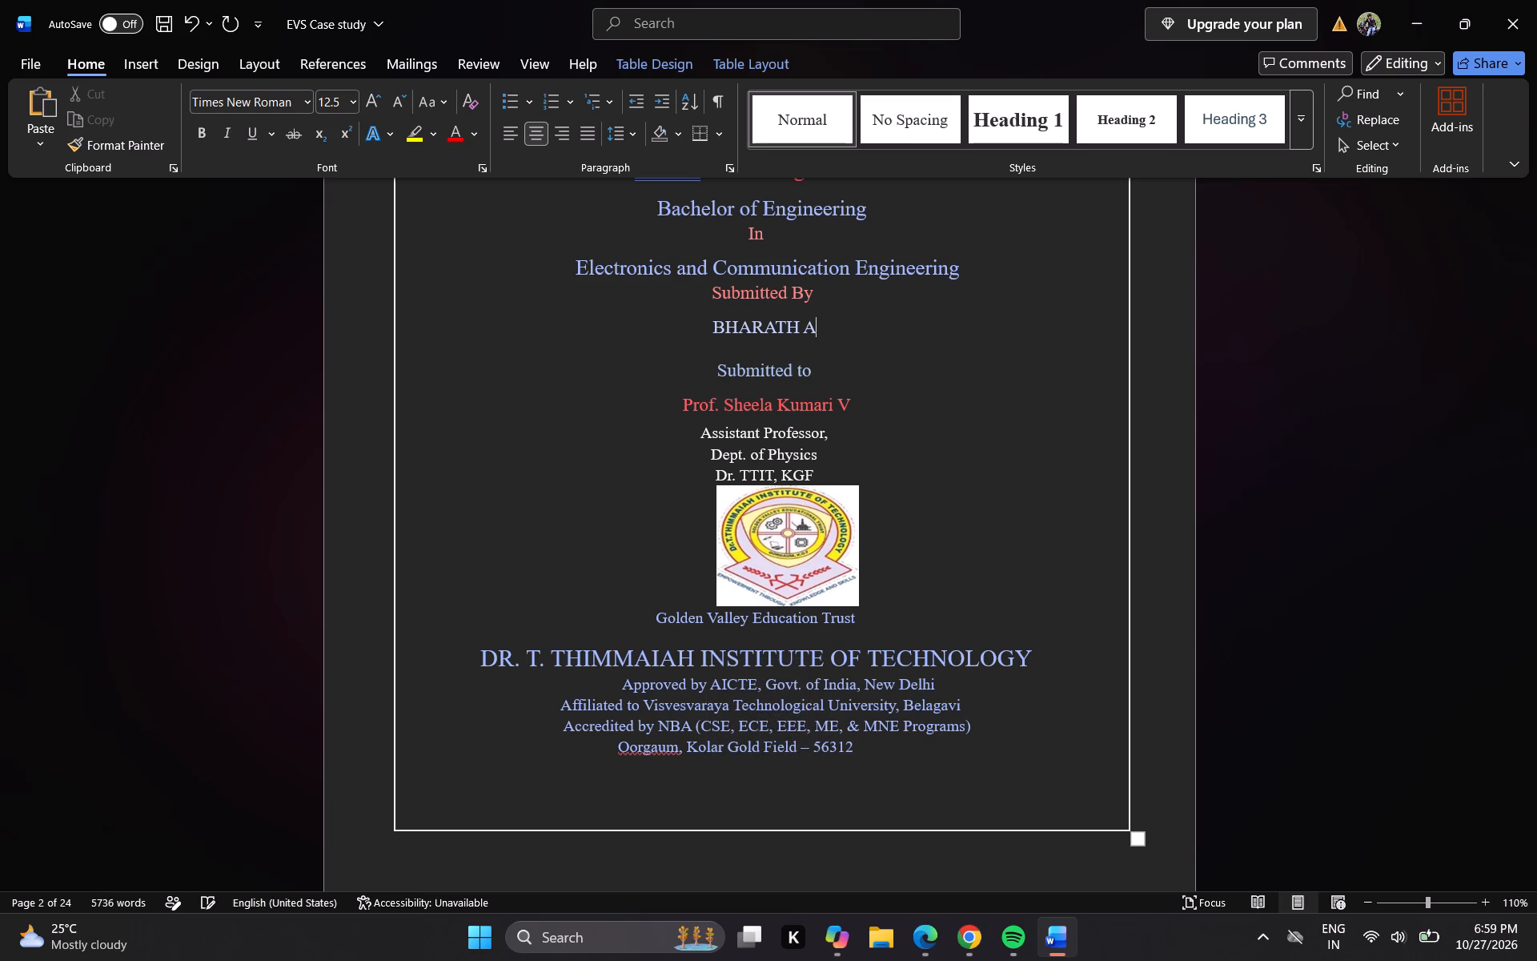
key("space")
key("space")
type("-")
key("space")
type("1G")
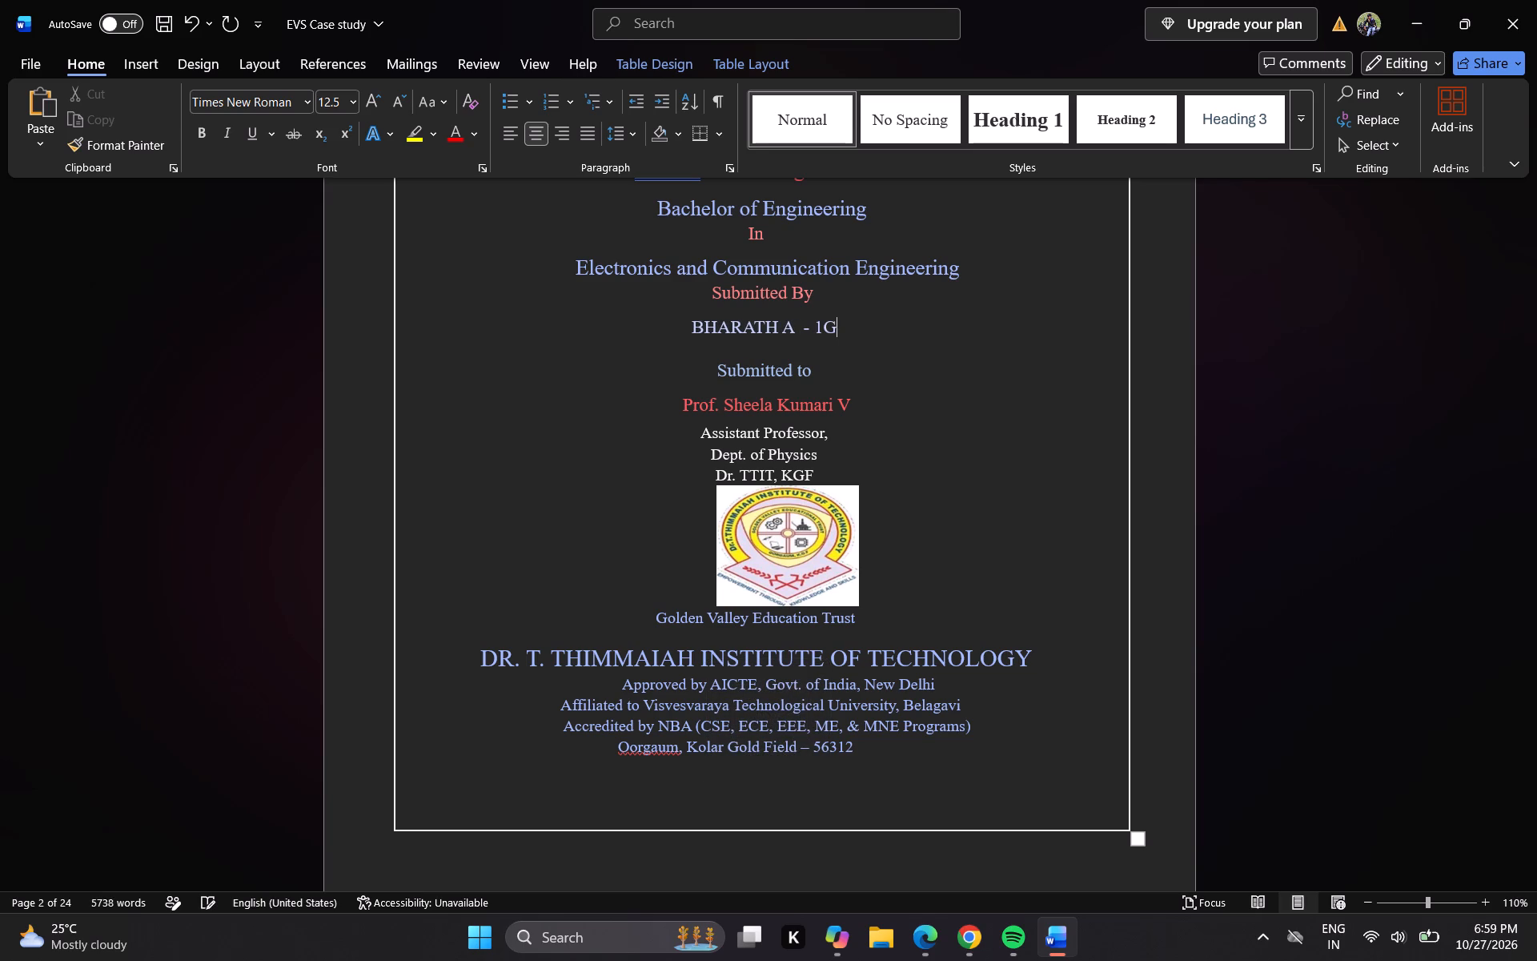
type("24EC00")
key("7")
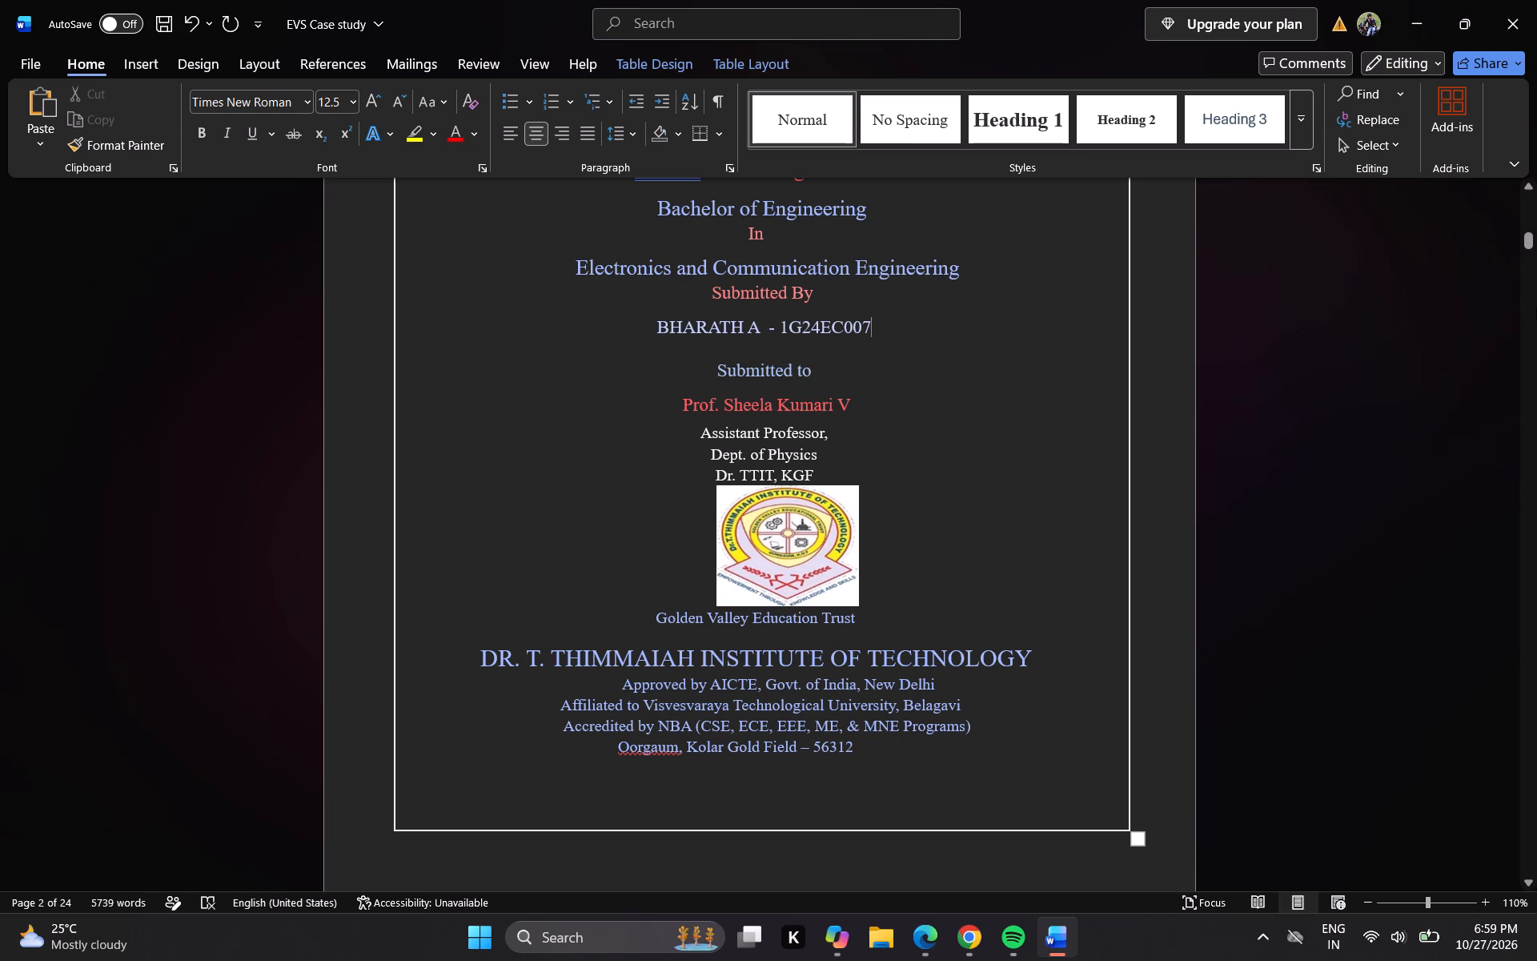
Review the title page from the case-study report title down to the submitter line.
triple_click(1524, 186)
triple_click(1524, 186)
double_click(1524, 186)
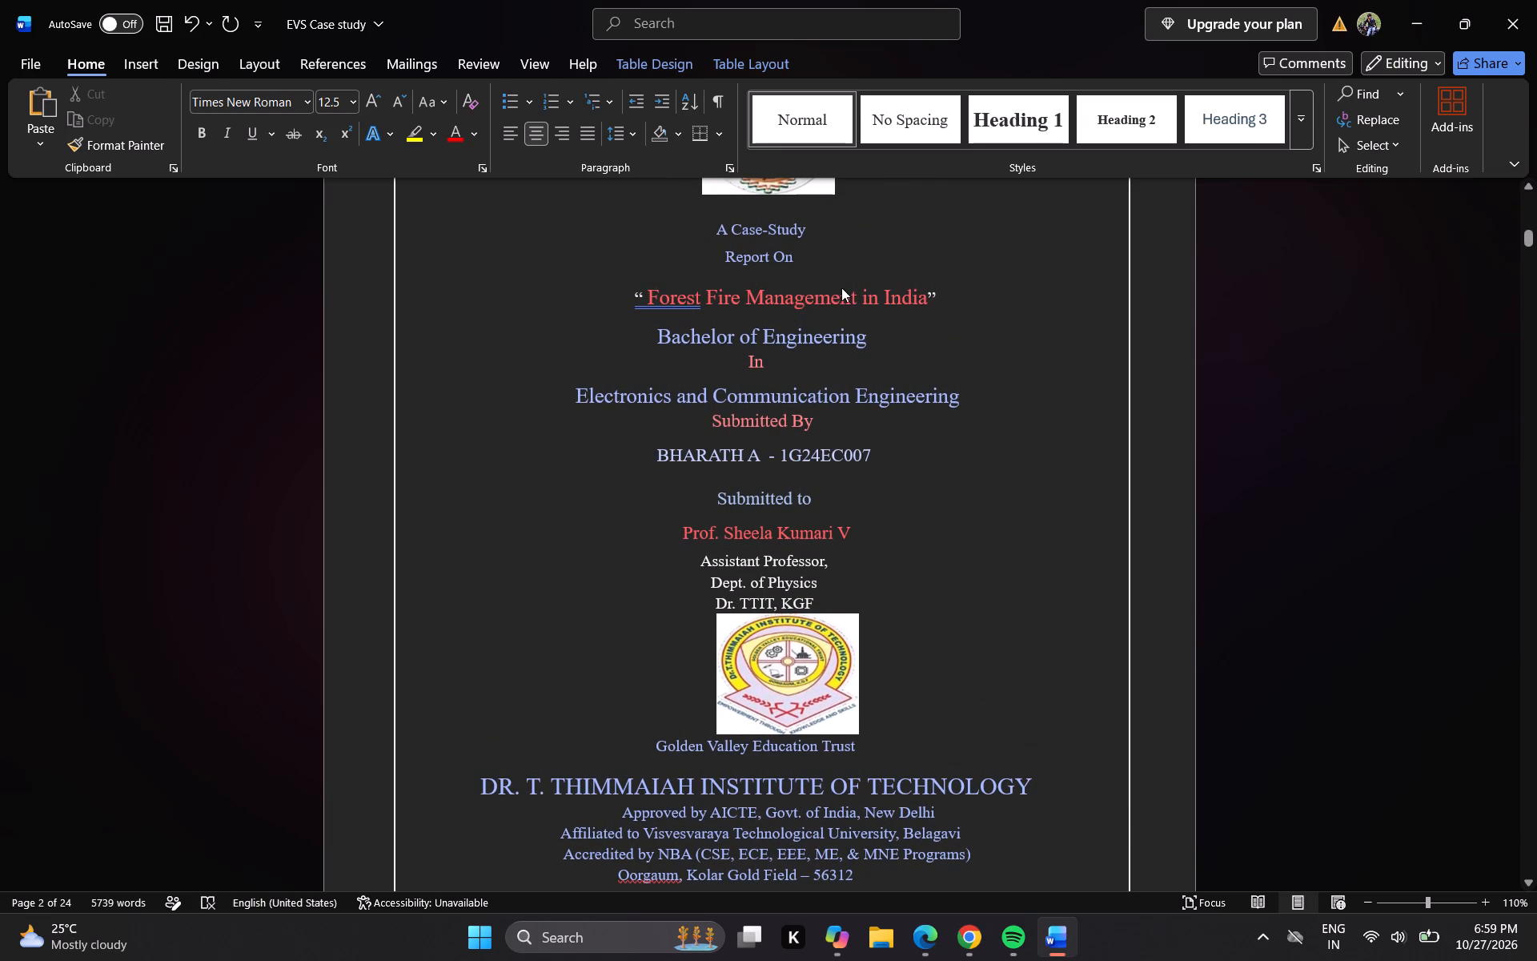
Check the font size of the quoted report title, both for the full line and for the word "in".
left_click_drag(628, 295, 785, 299)
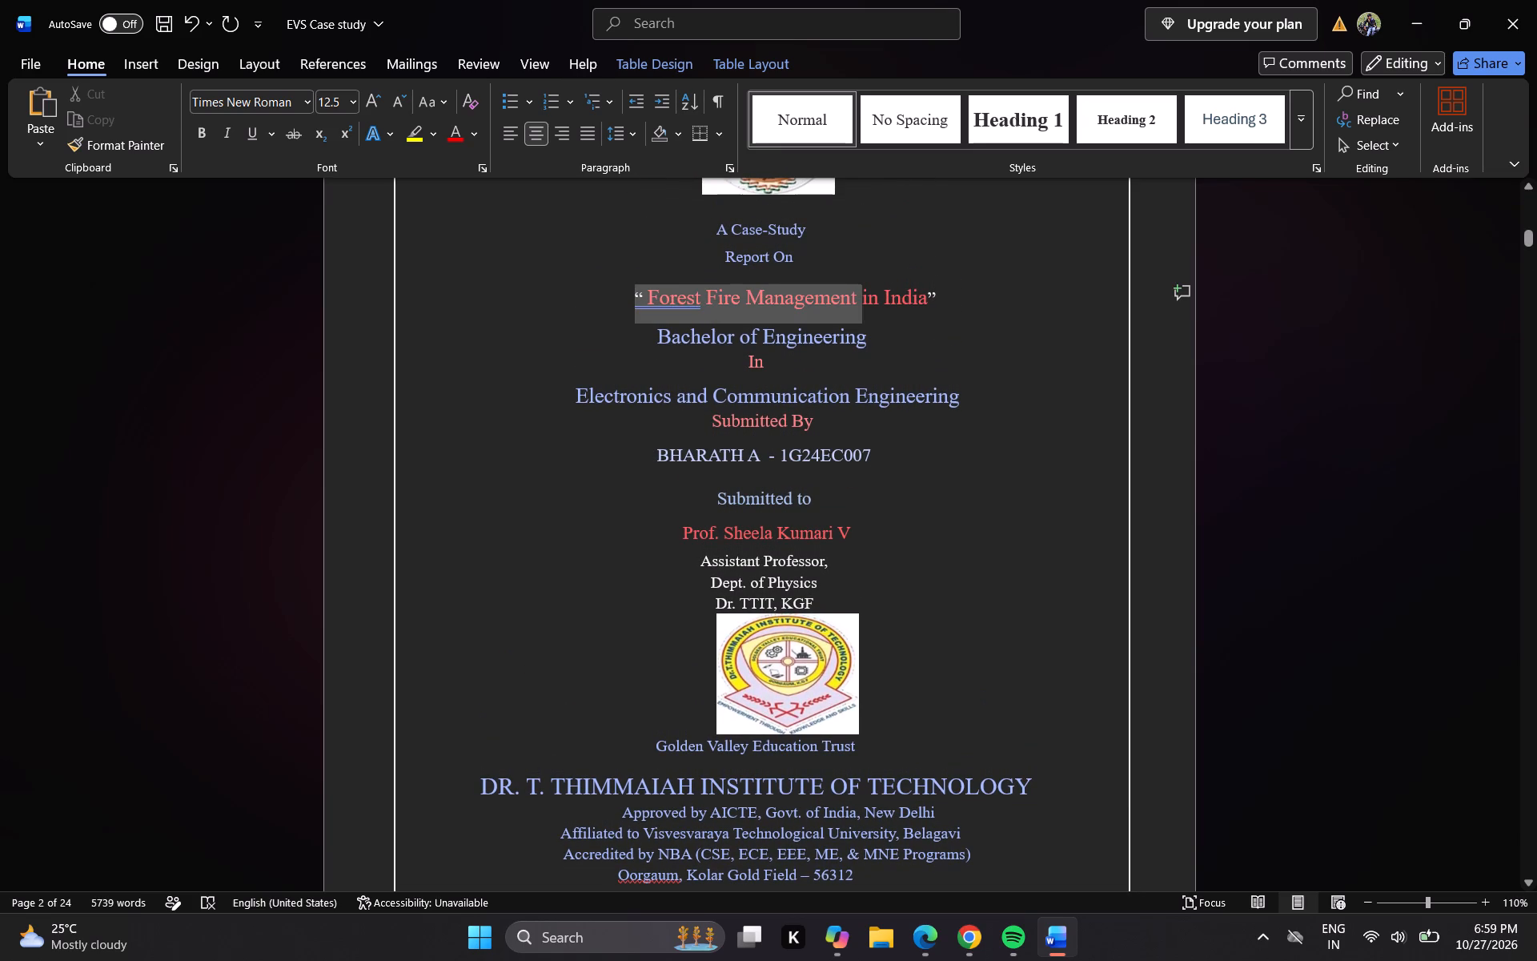
left_click_drag(785, 299, 944, 290)
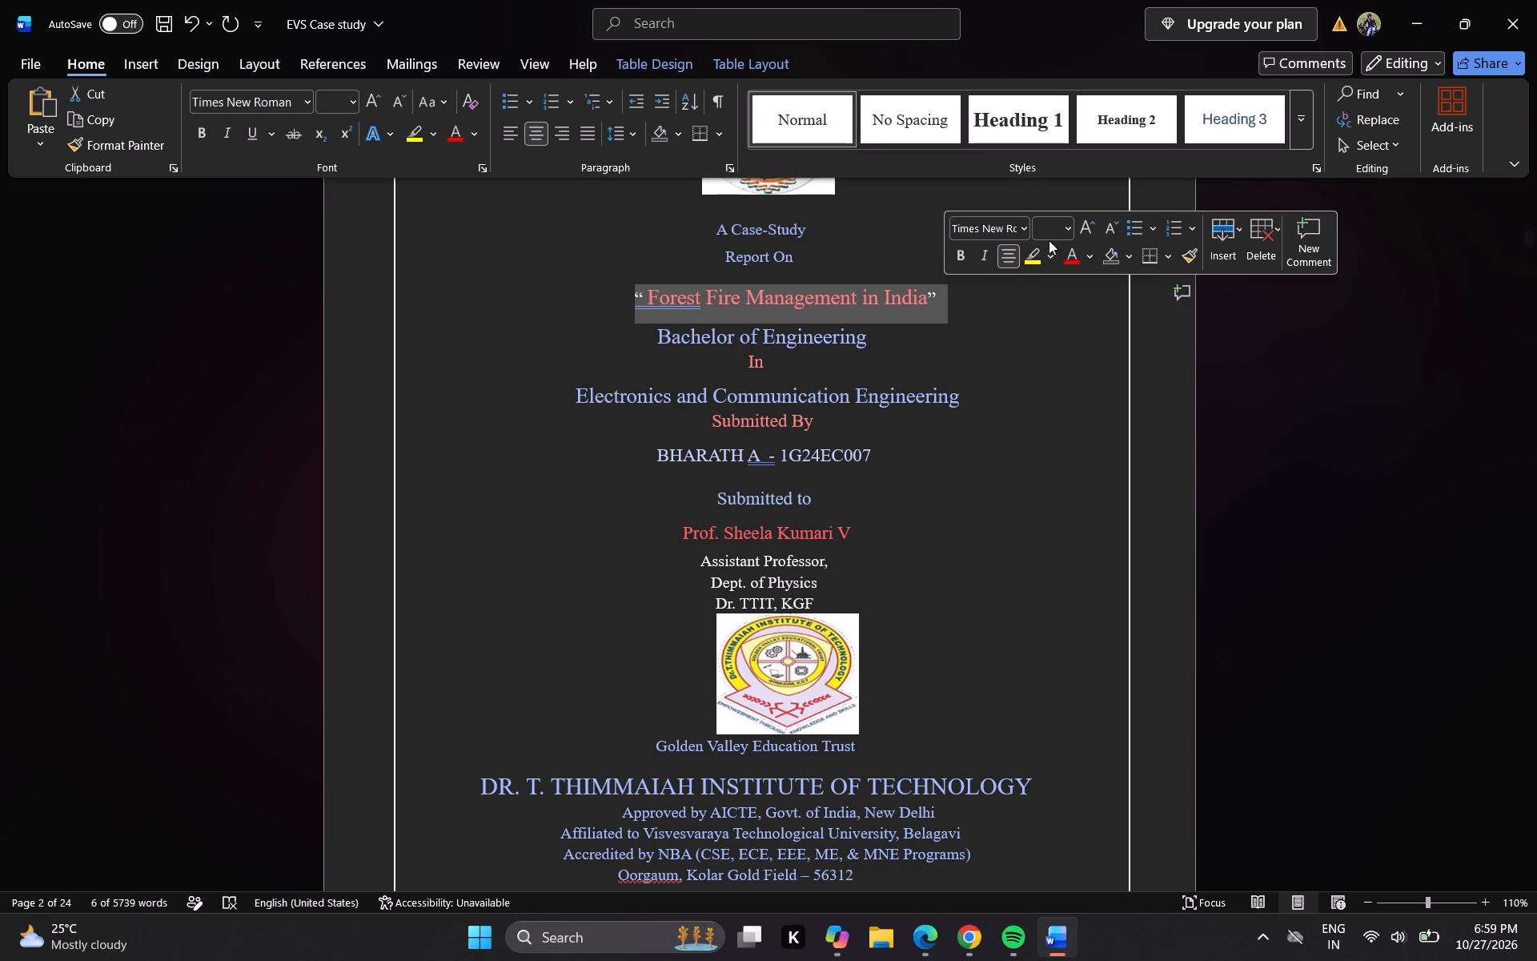
left_click(1073, 229)
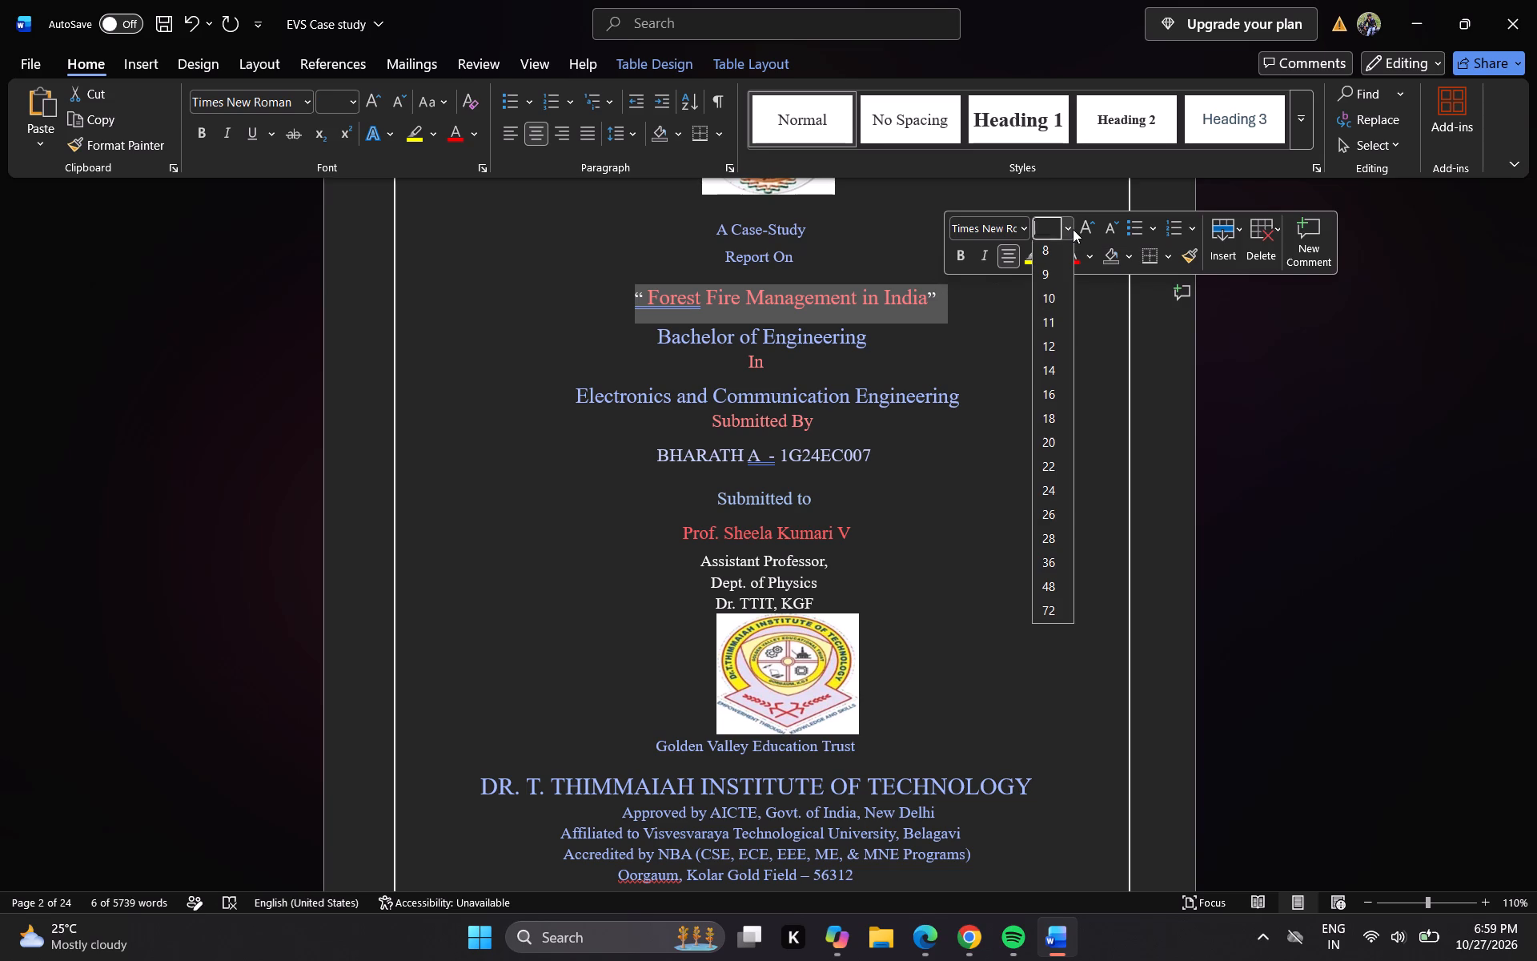
left_click(1073, 229)
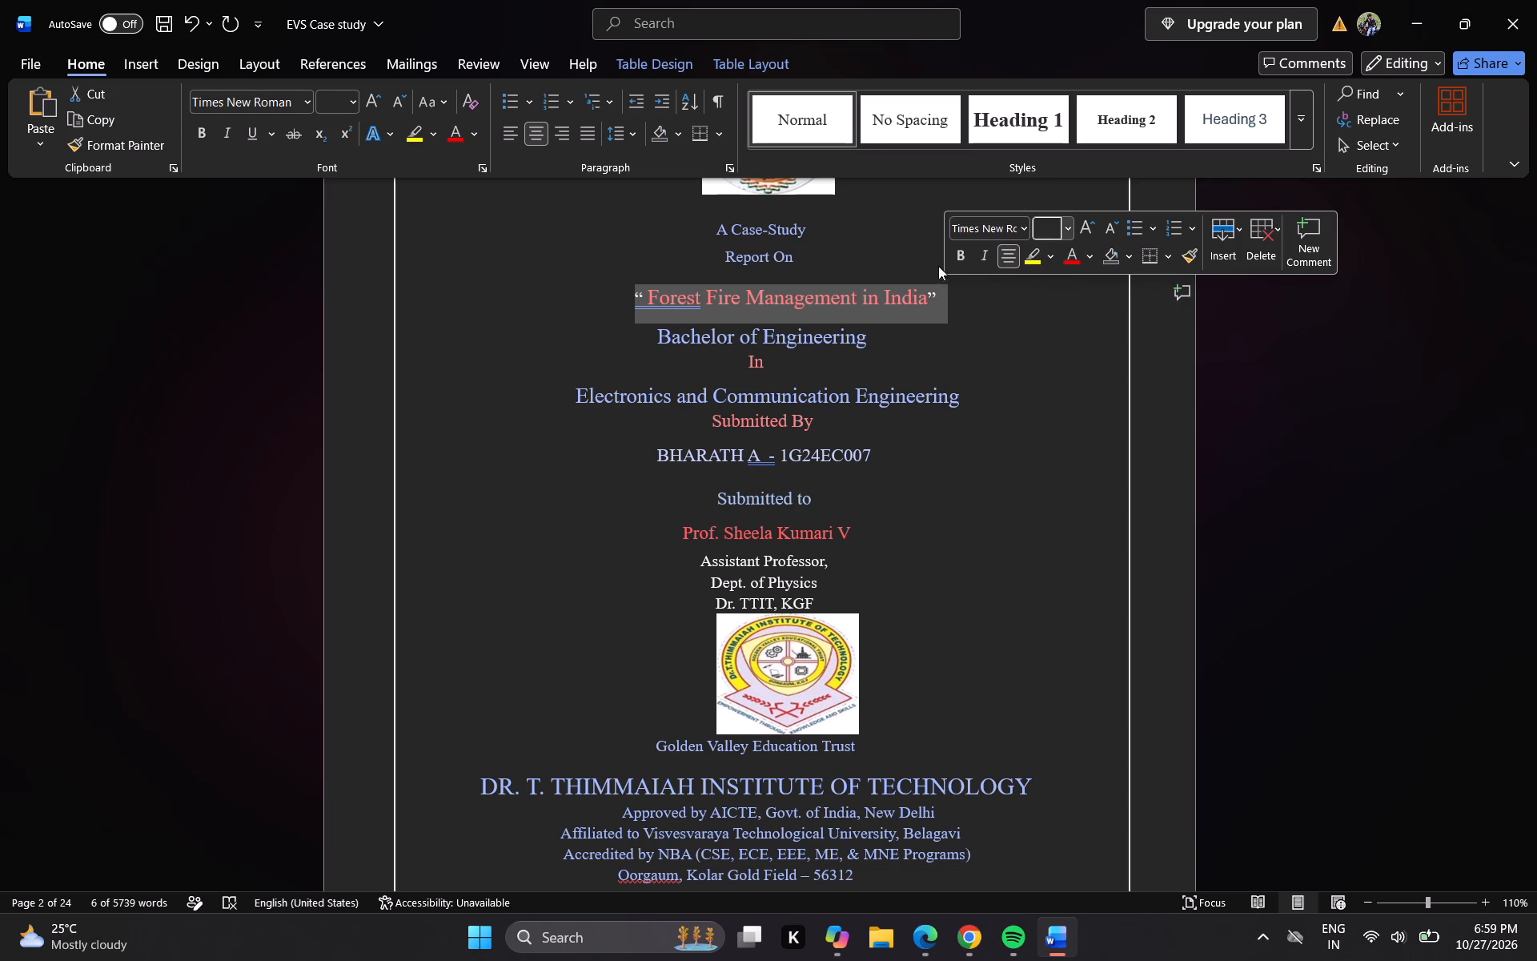
left_click(874, 301)
double_click(874, 301)
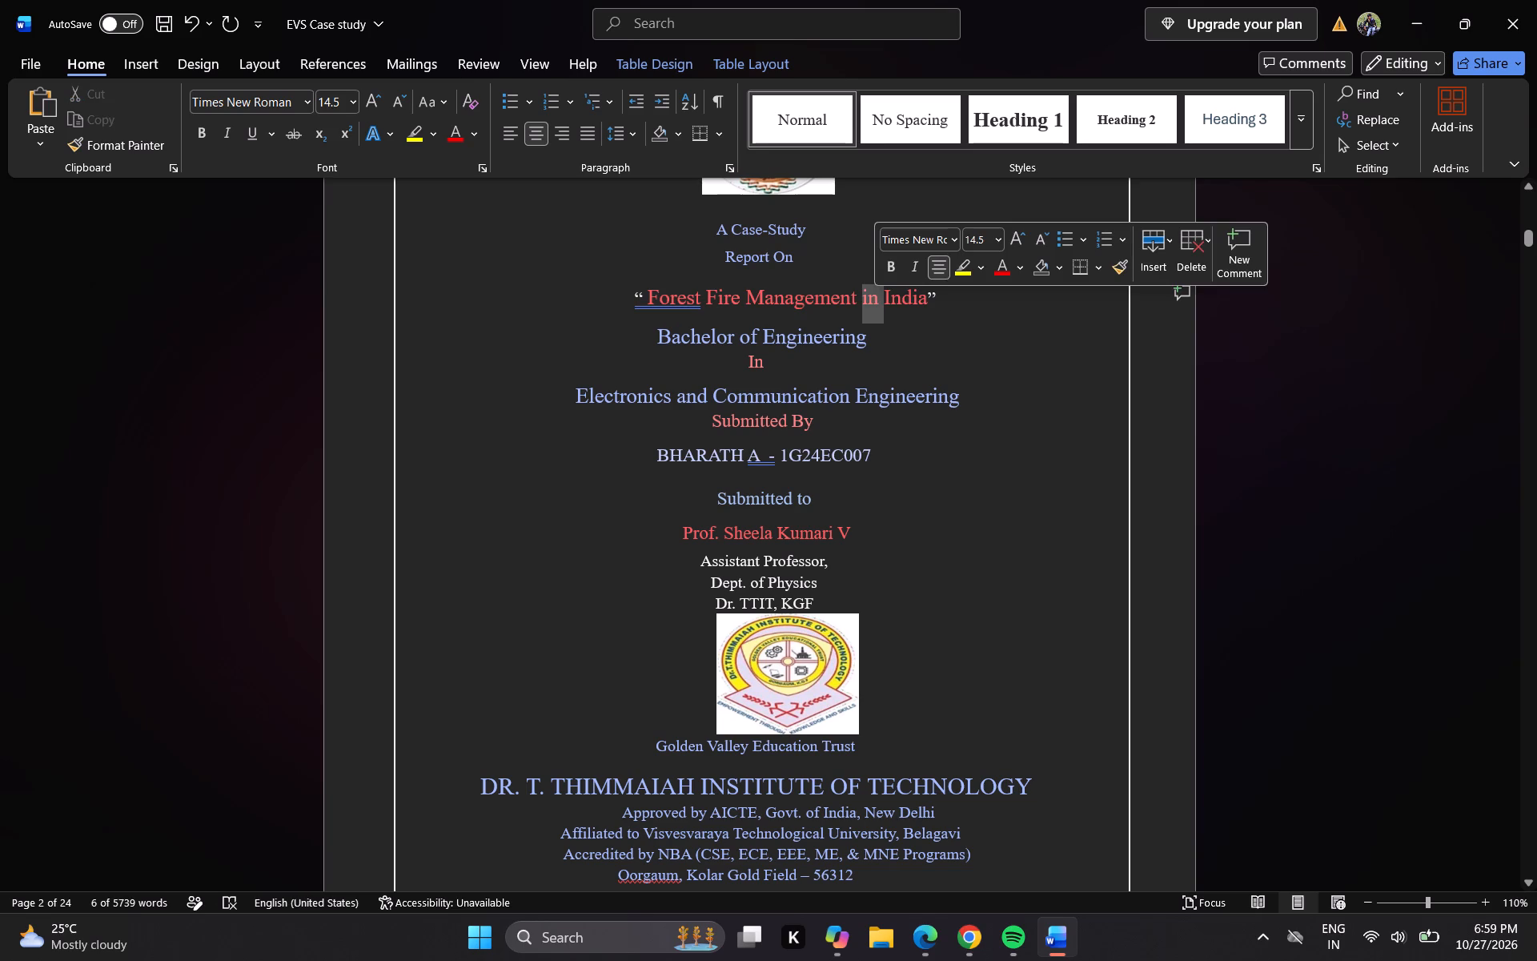
left_click(944, 311)
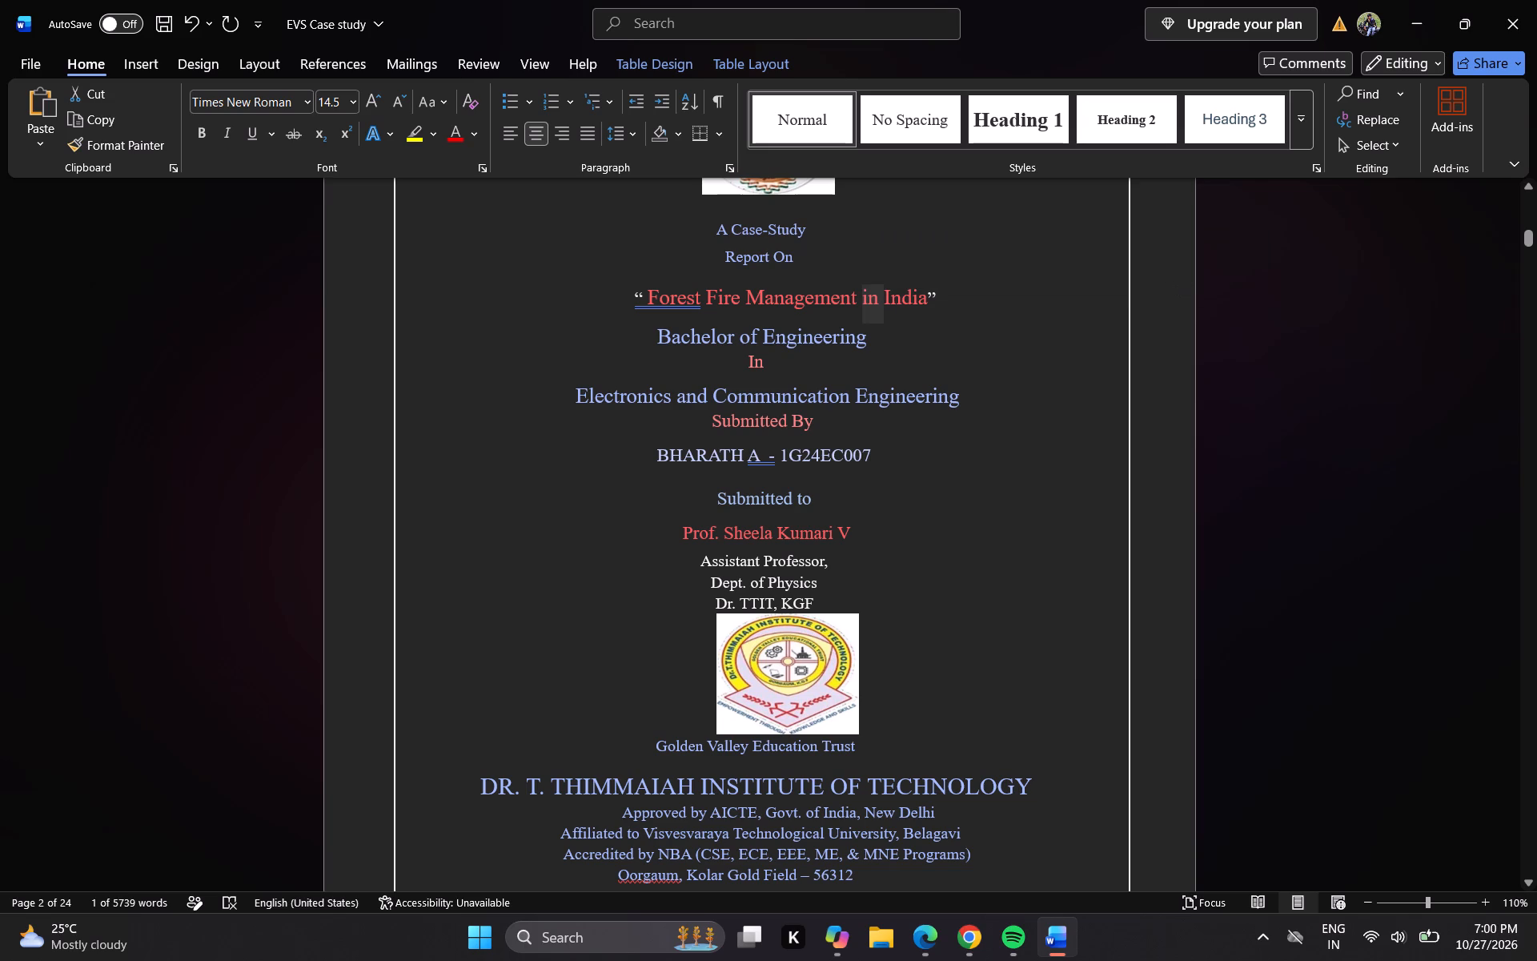
Delete the title text "Forest Fire Management in India" on the title page, keeping the surrounding quotation marks.
left_click(648, 294)
left_click_drag(648, 294, 920, 294)
key("BackSpace")
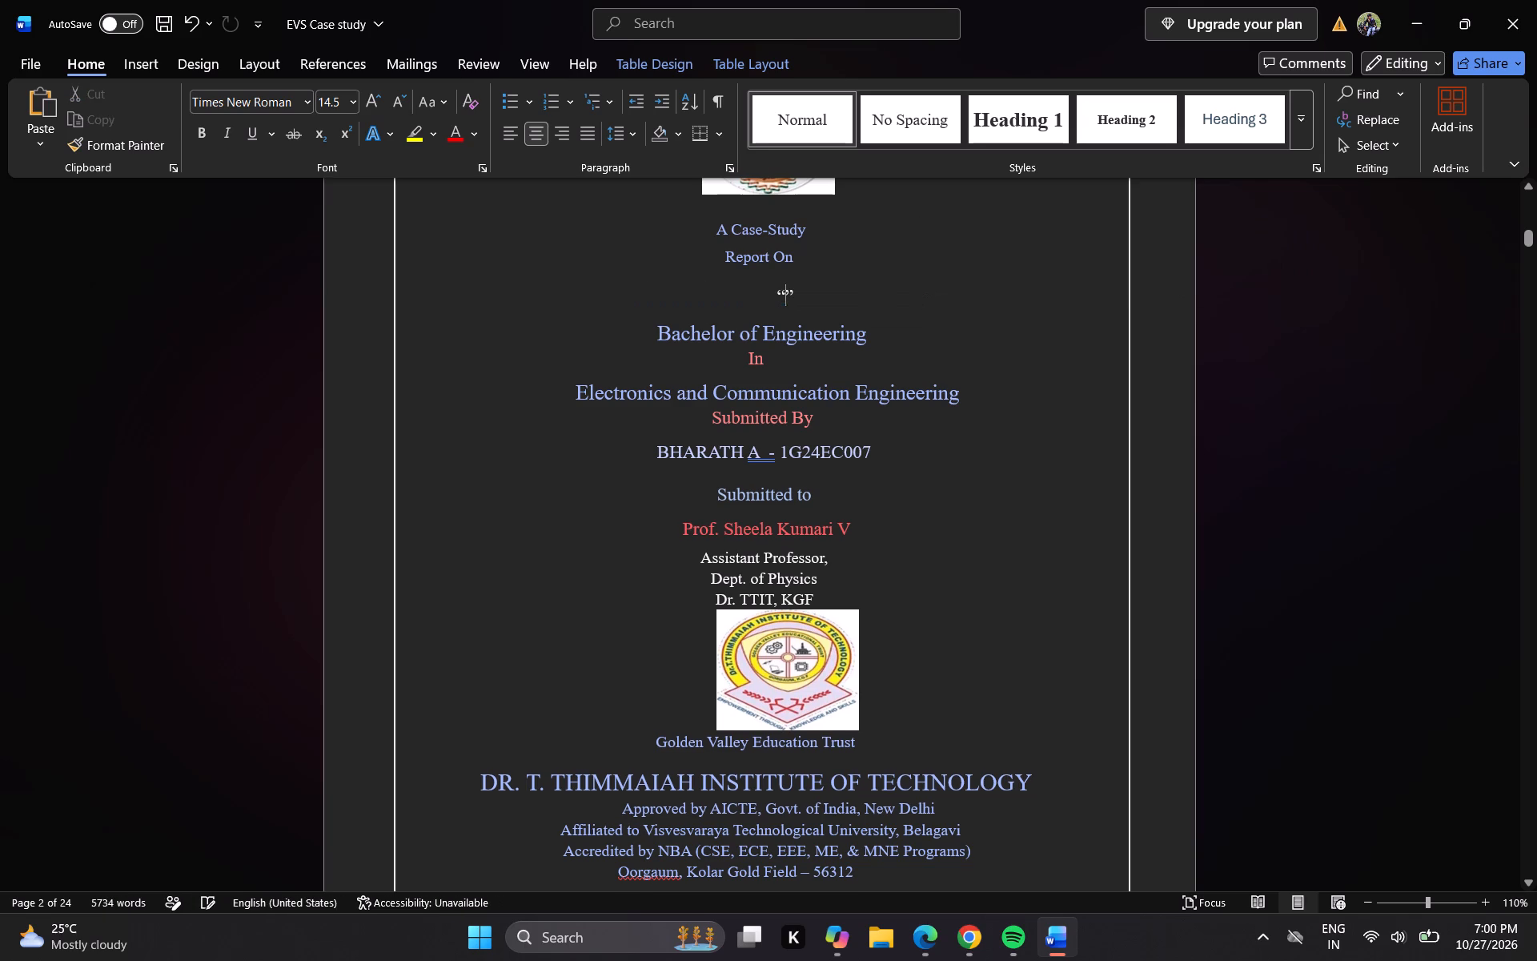
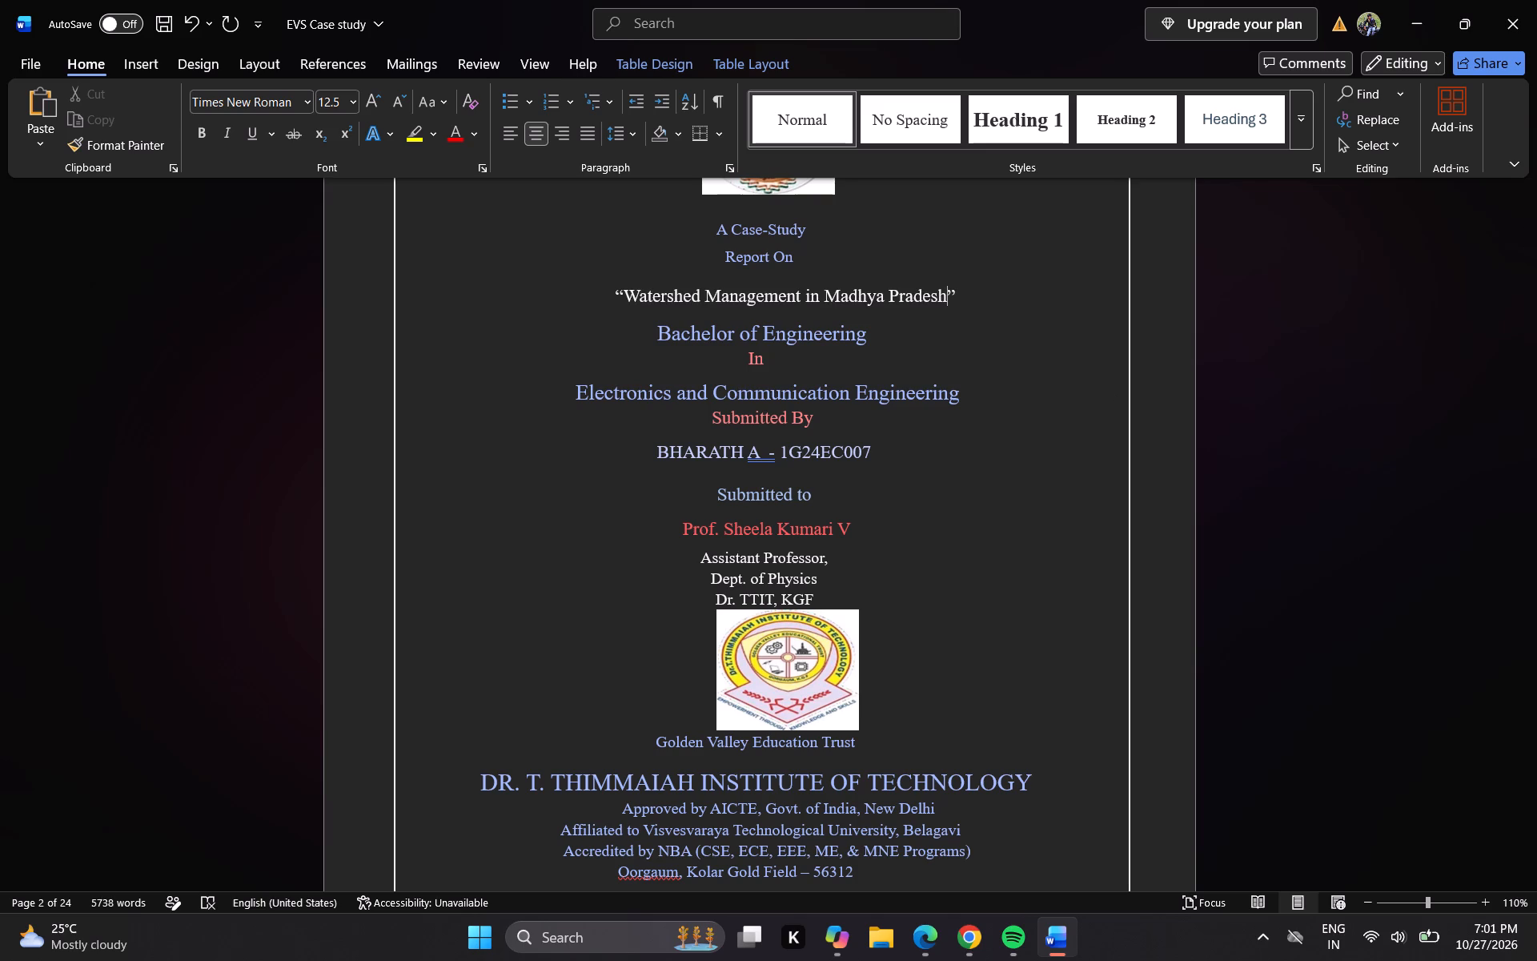
Delete the title text "Watershed Management in Madhya Pradesh" on the title page, keeping the surrounding quotation marks.
key("BackSpace")
key("BackSpace")
key("BackSpace")
key("BackSpace")
key("BackSpace")
key("BackSpace")
key("BackSpace")
key("BackSpace")
key("BackSpace")
key("BackSpace")
key("BackSpace")
key("BackSpace")
key("BackSpace")
key("BackSpace")
key("BackSpace")
key("BackSpace")
key("BackSpace")
key("BackSpace")
key("BackSpace")
key("BackSpace")
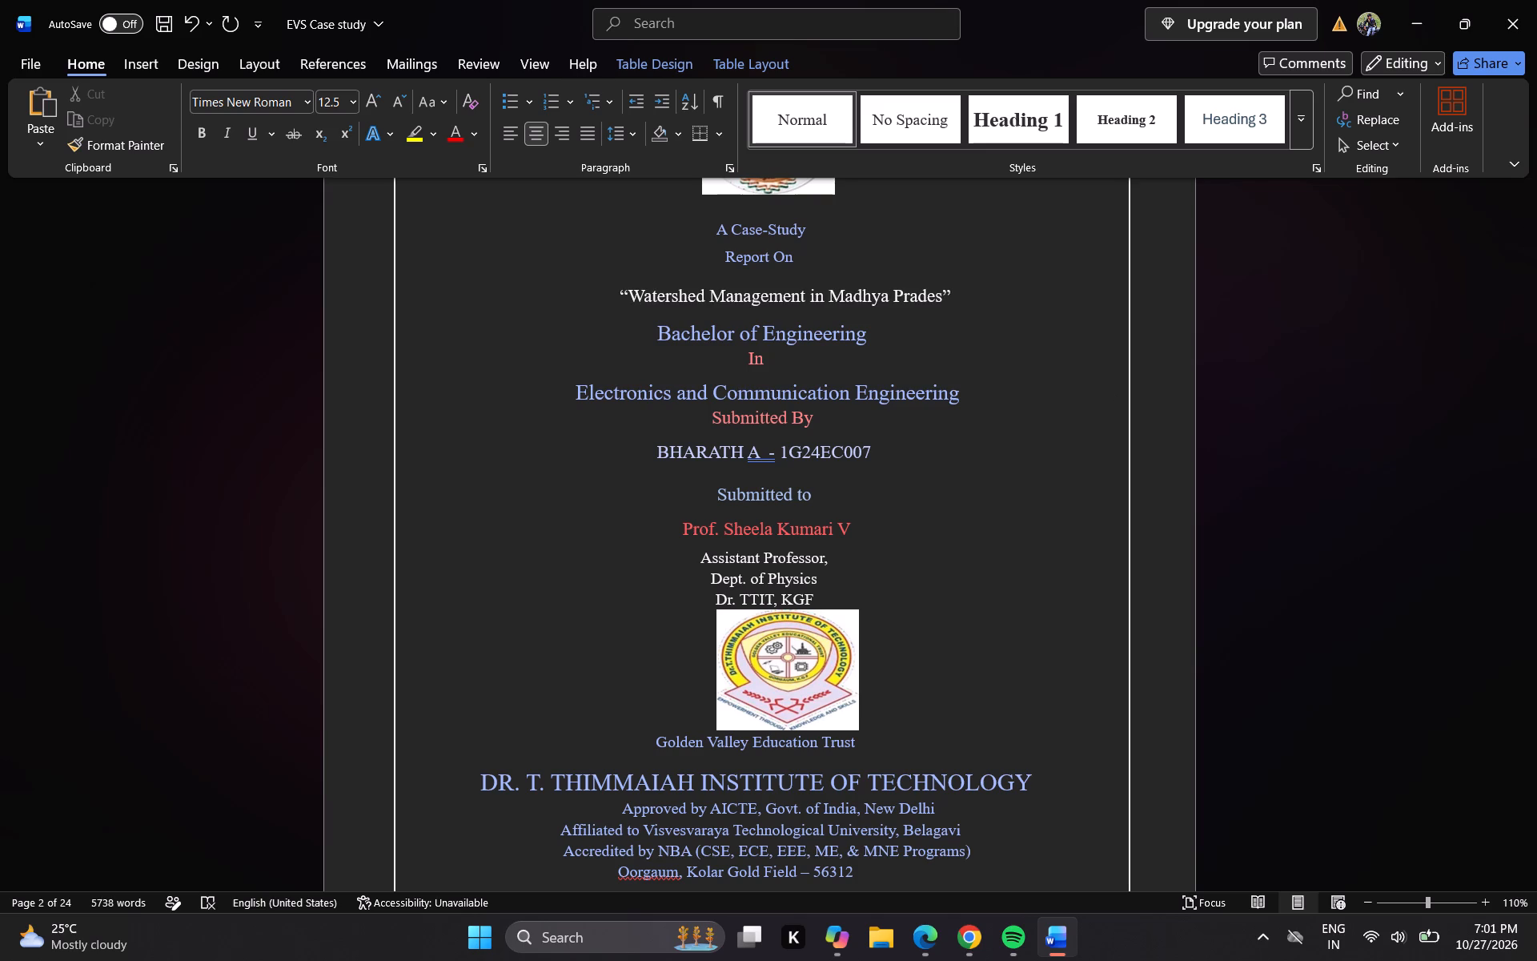
key("BackSpace")
key("BackSpace")
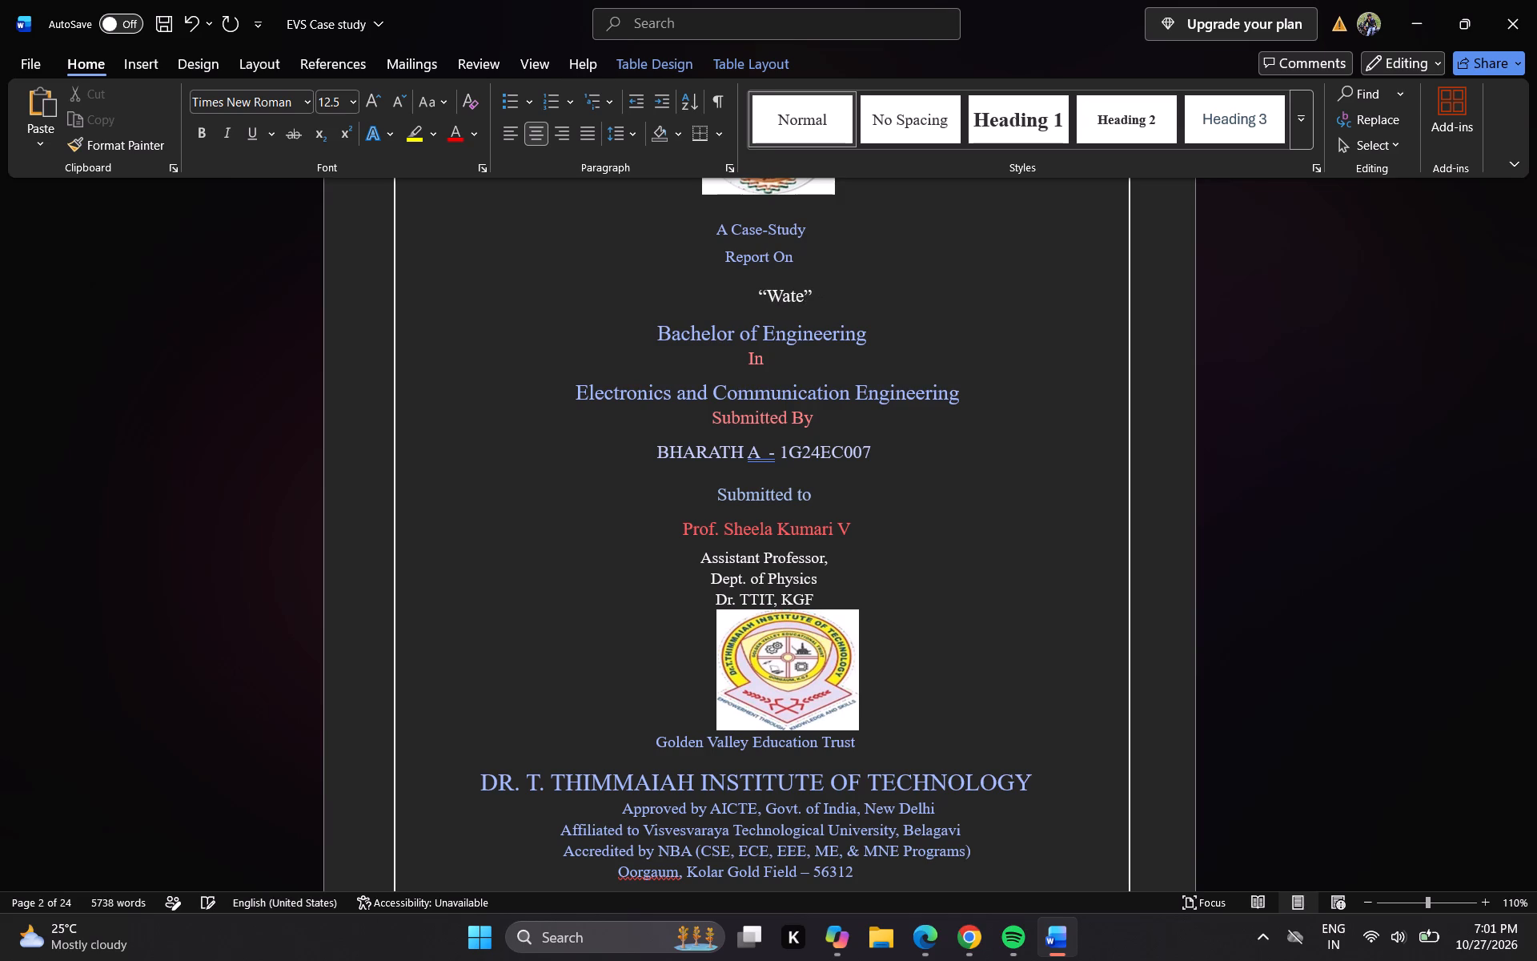
key("BackSpace")
key("BackSpace")
key("BackSpace")
key("BackSpace")
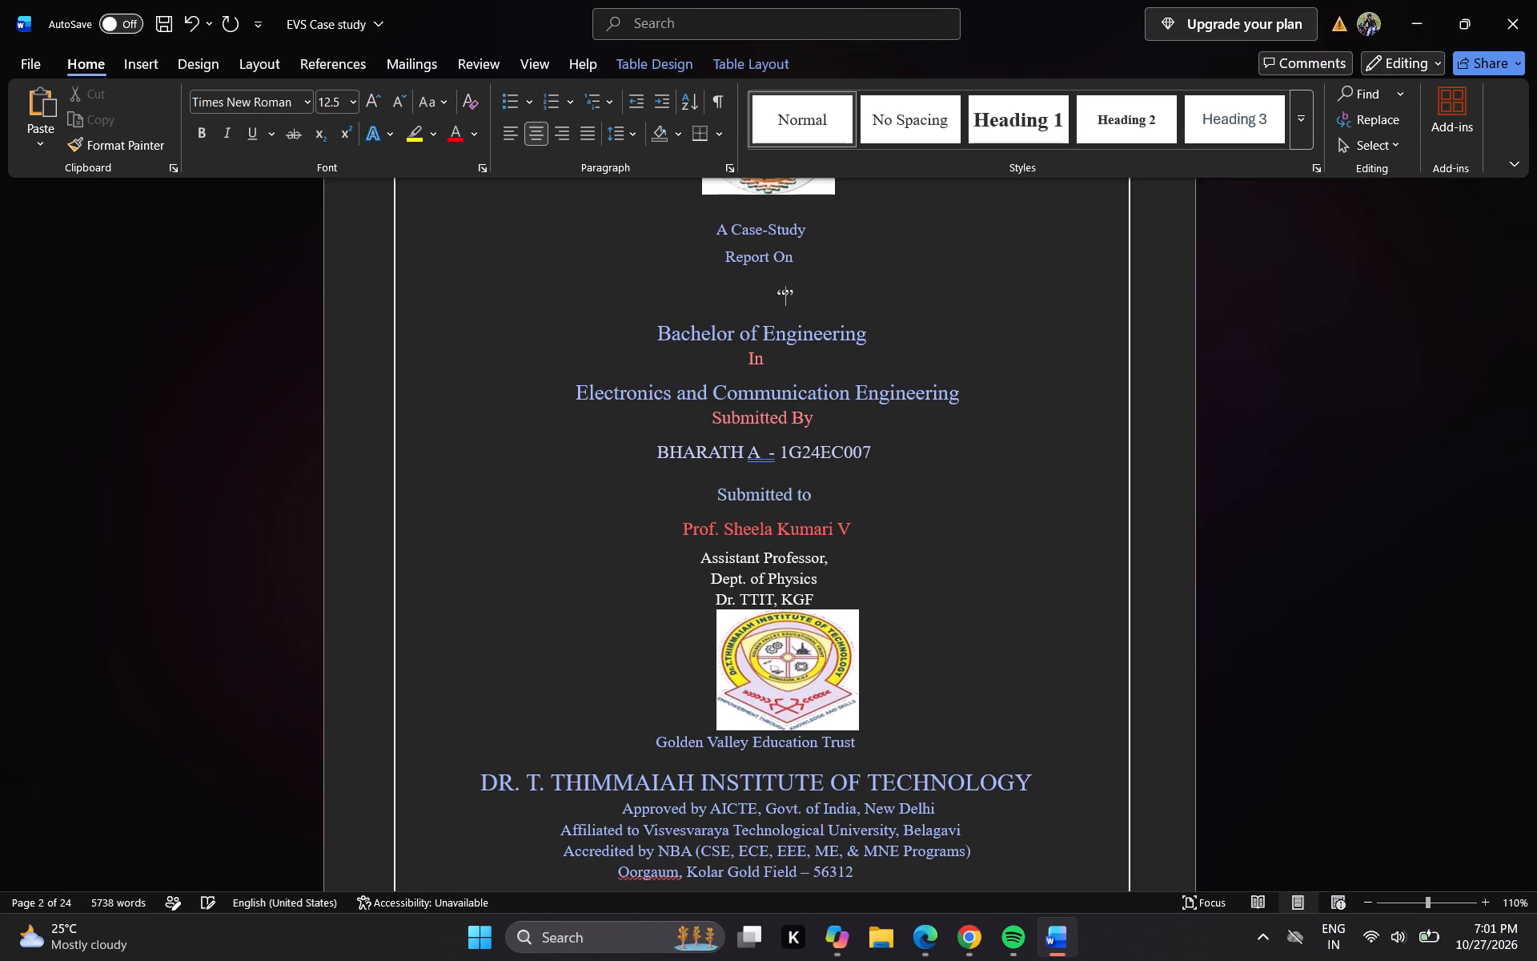
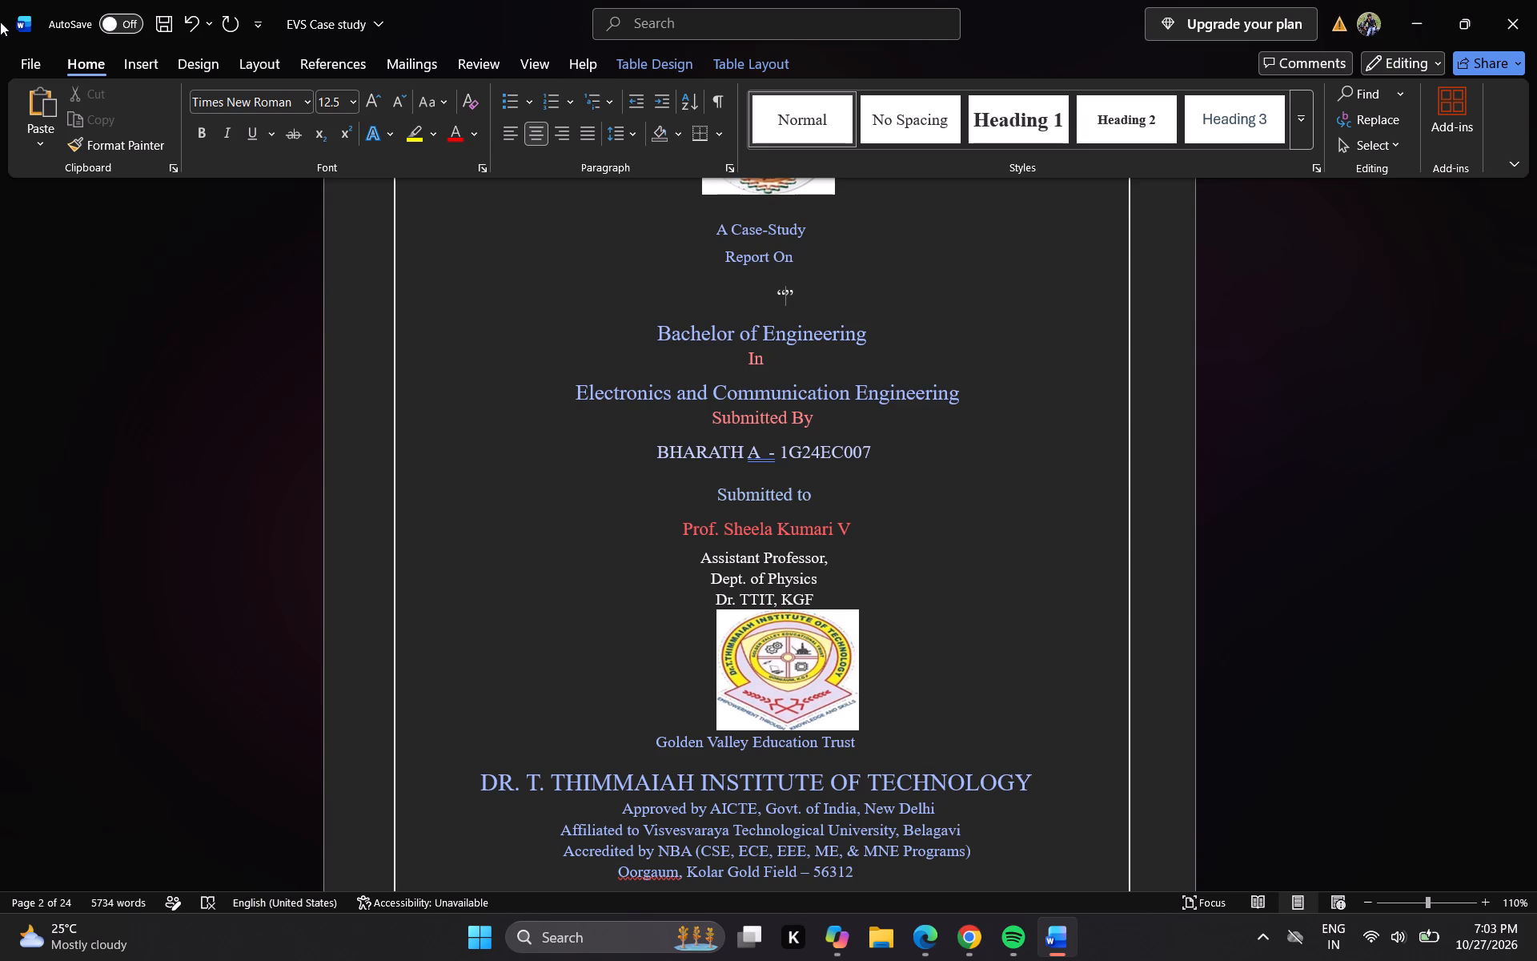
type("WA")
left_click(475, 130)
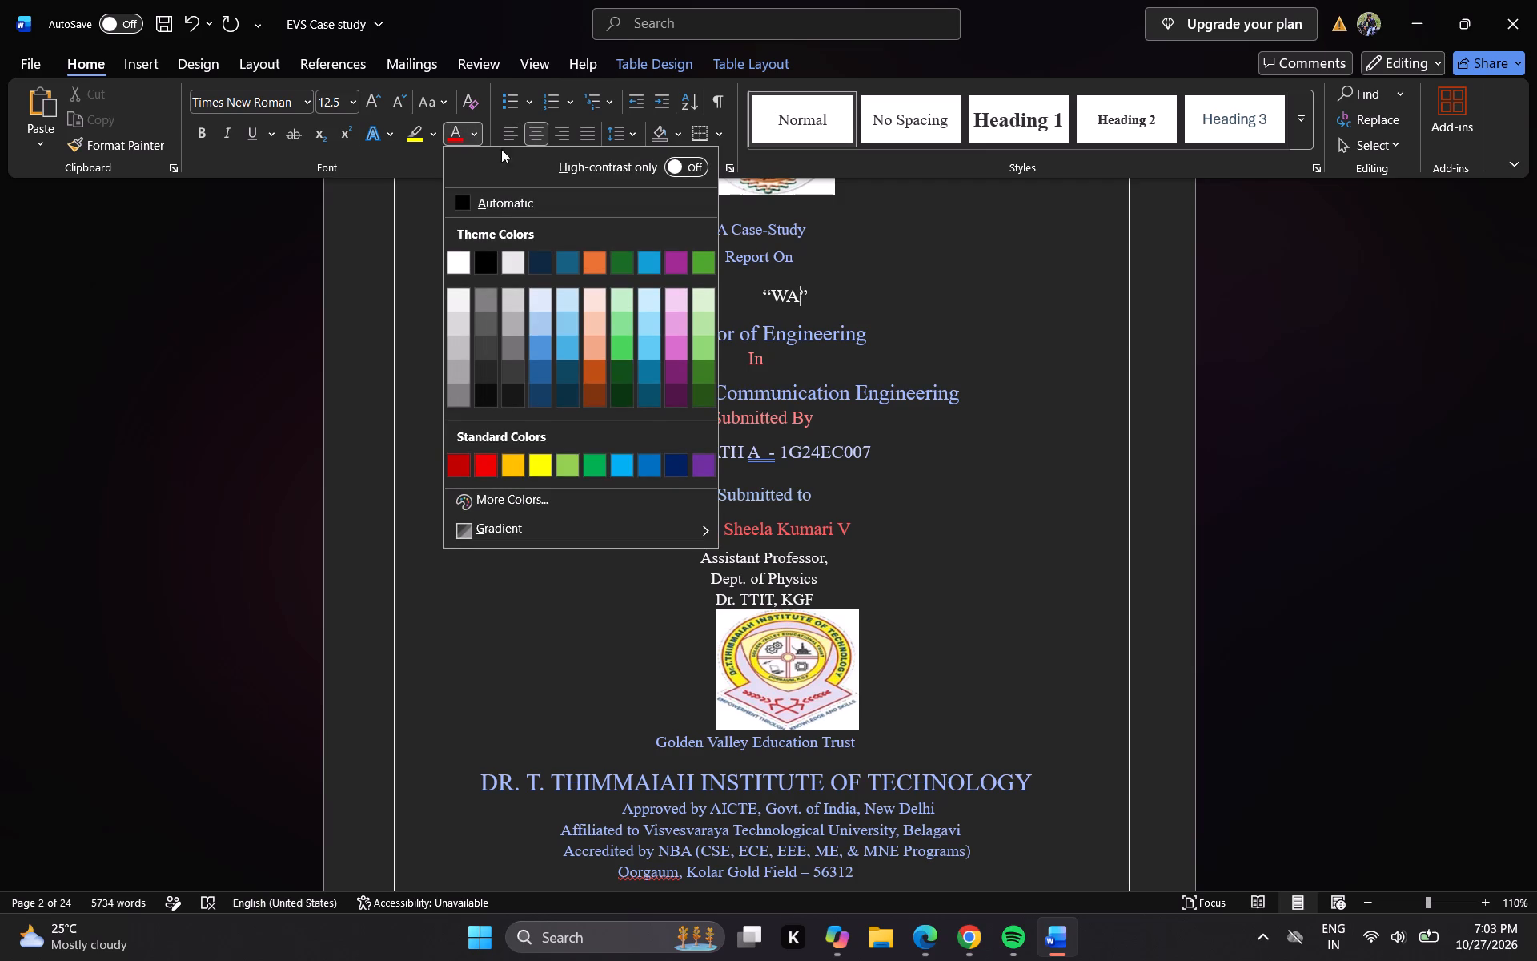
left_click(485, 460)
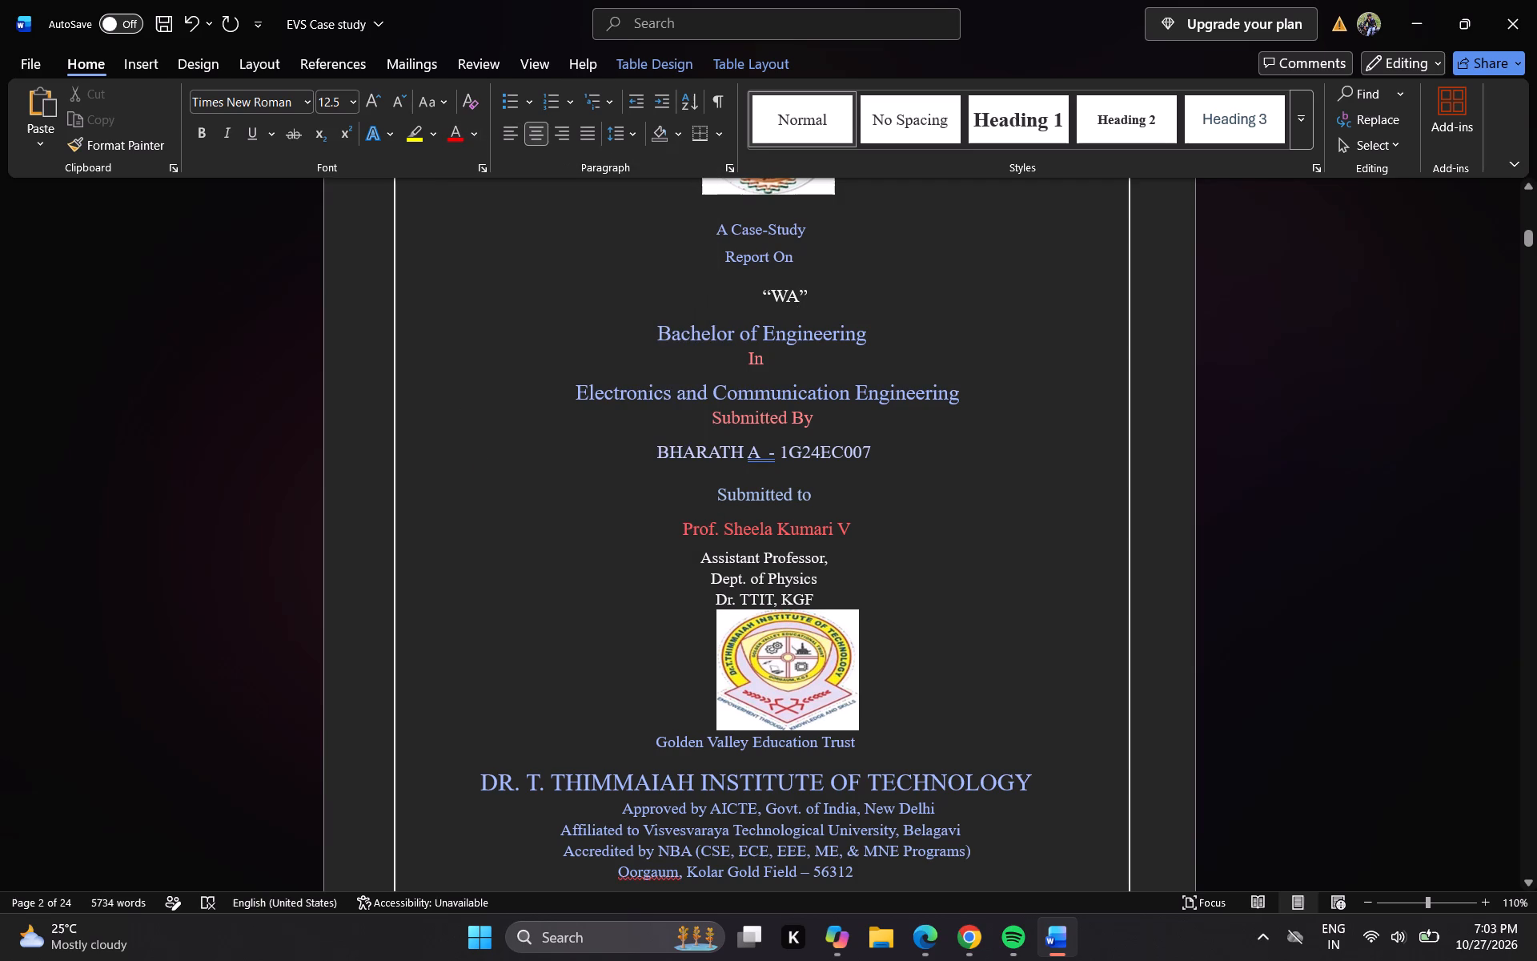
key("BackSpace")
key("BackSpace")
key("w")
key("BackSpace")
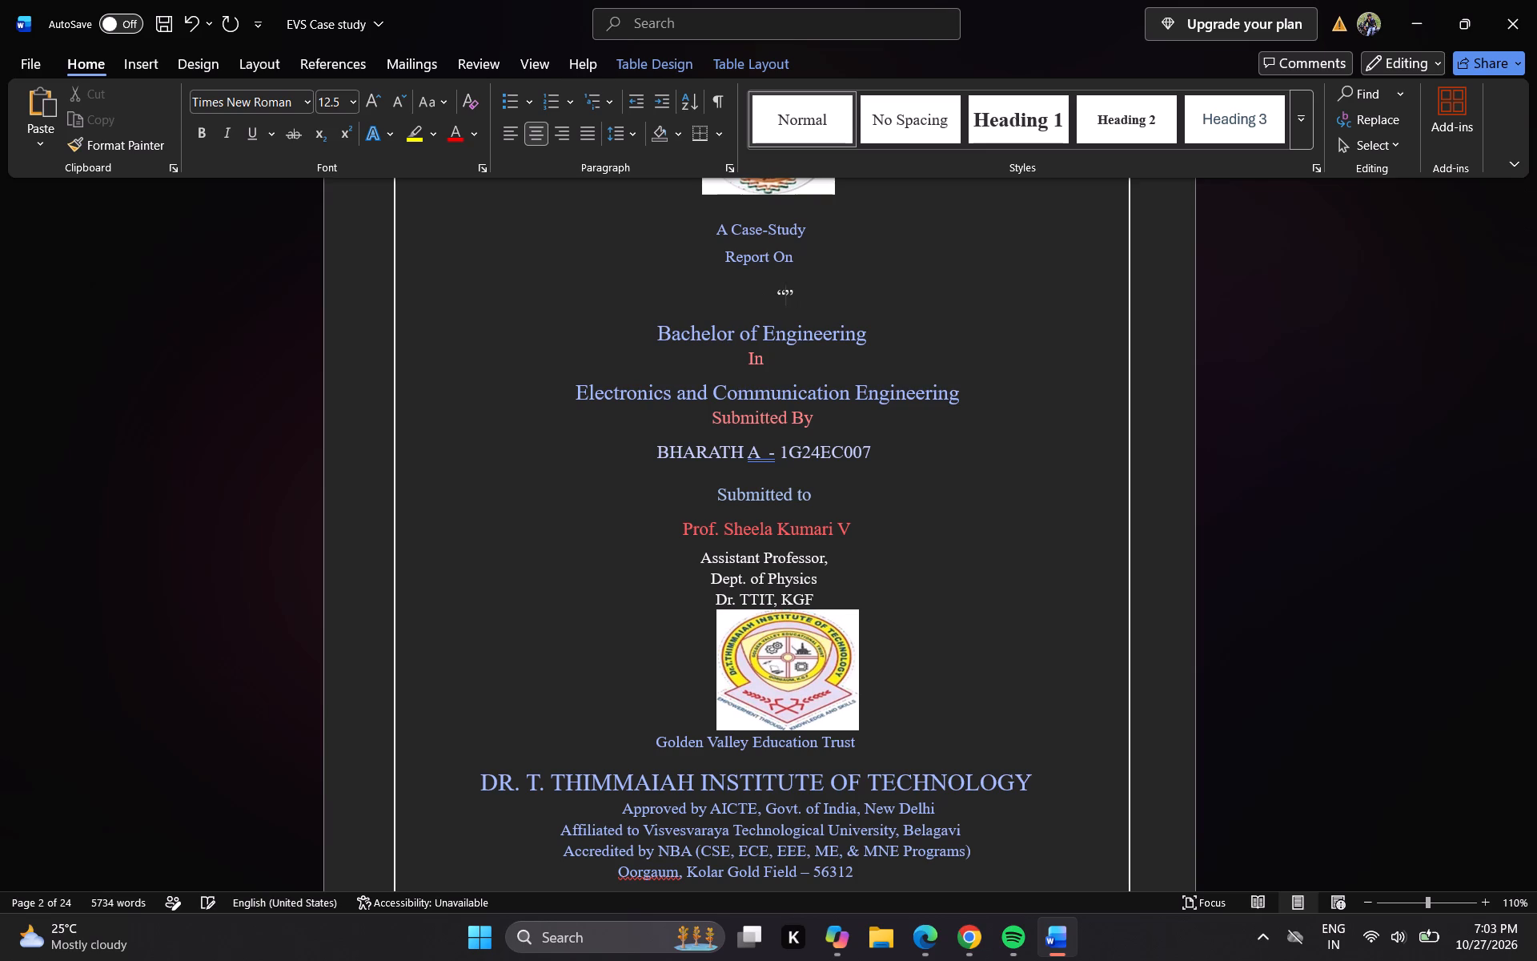
Enter the title "WATERSHED MANAGEMENT IN MADHYA PRADESH" in red between the quotation marks on the title page.
left_click(457, 131)
key("w")
key("a")
type("TER")
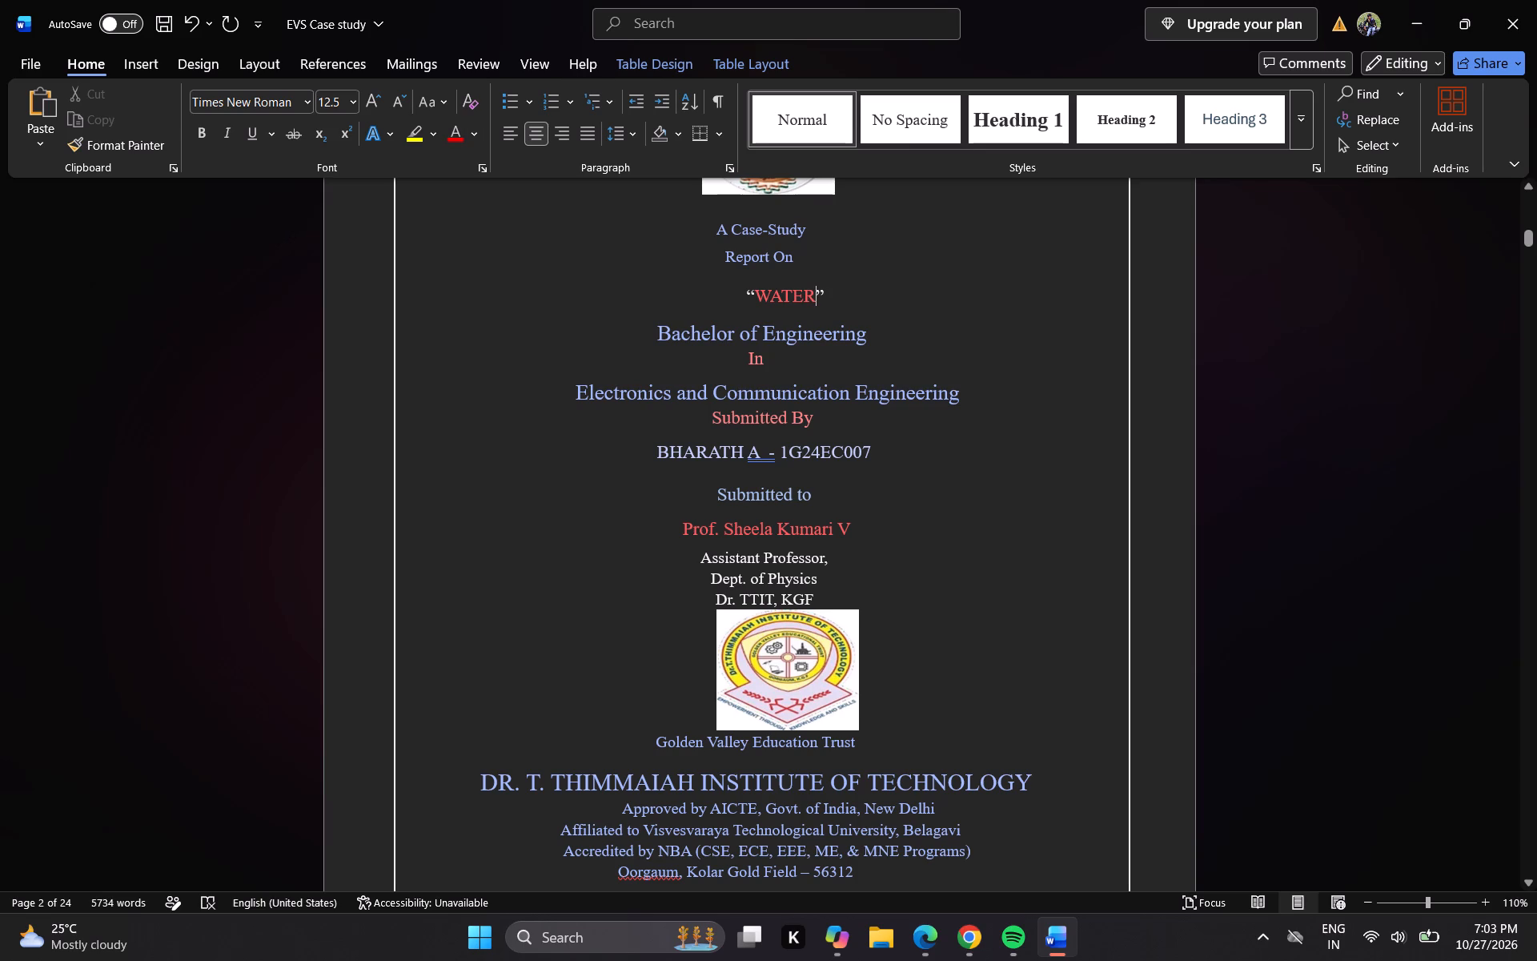
double_click(721, 530)
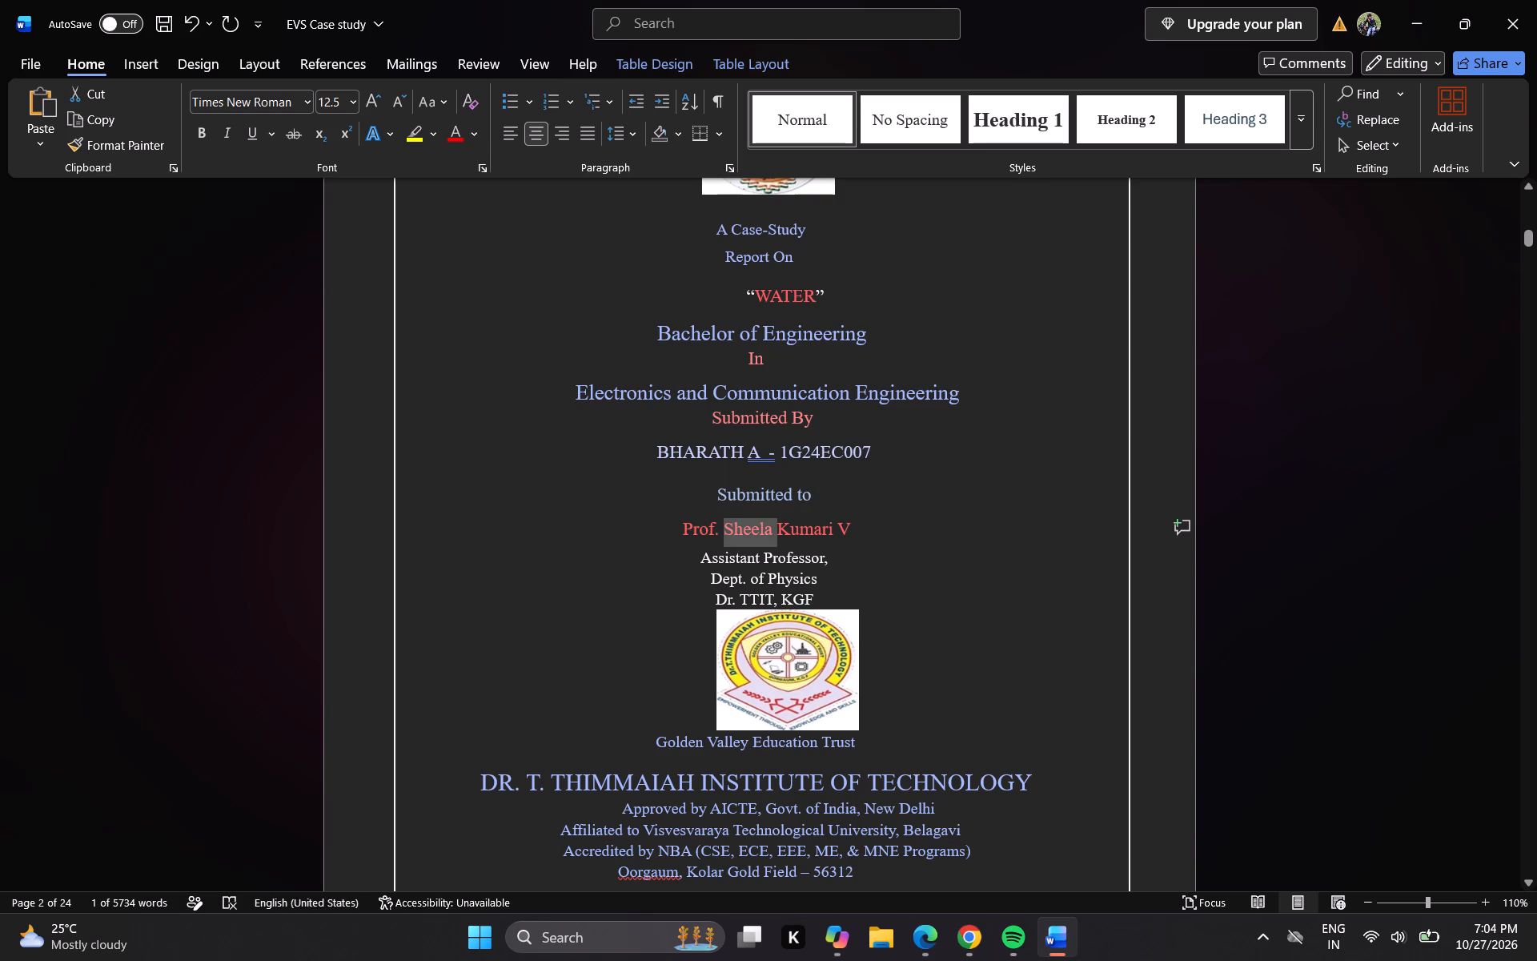
left_click(629, 503)
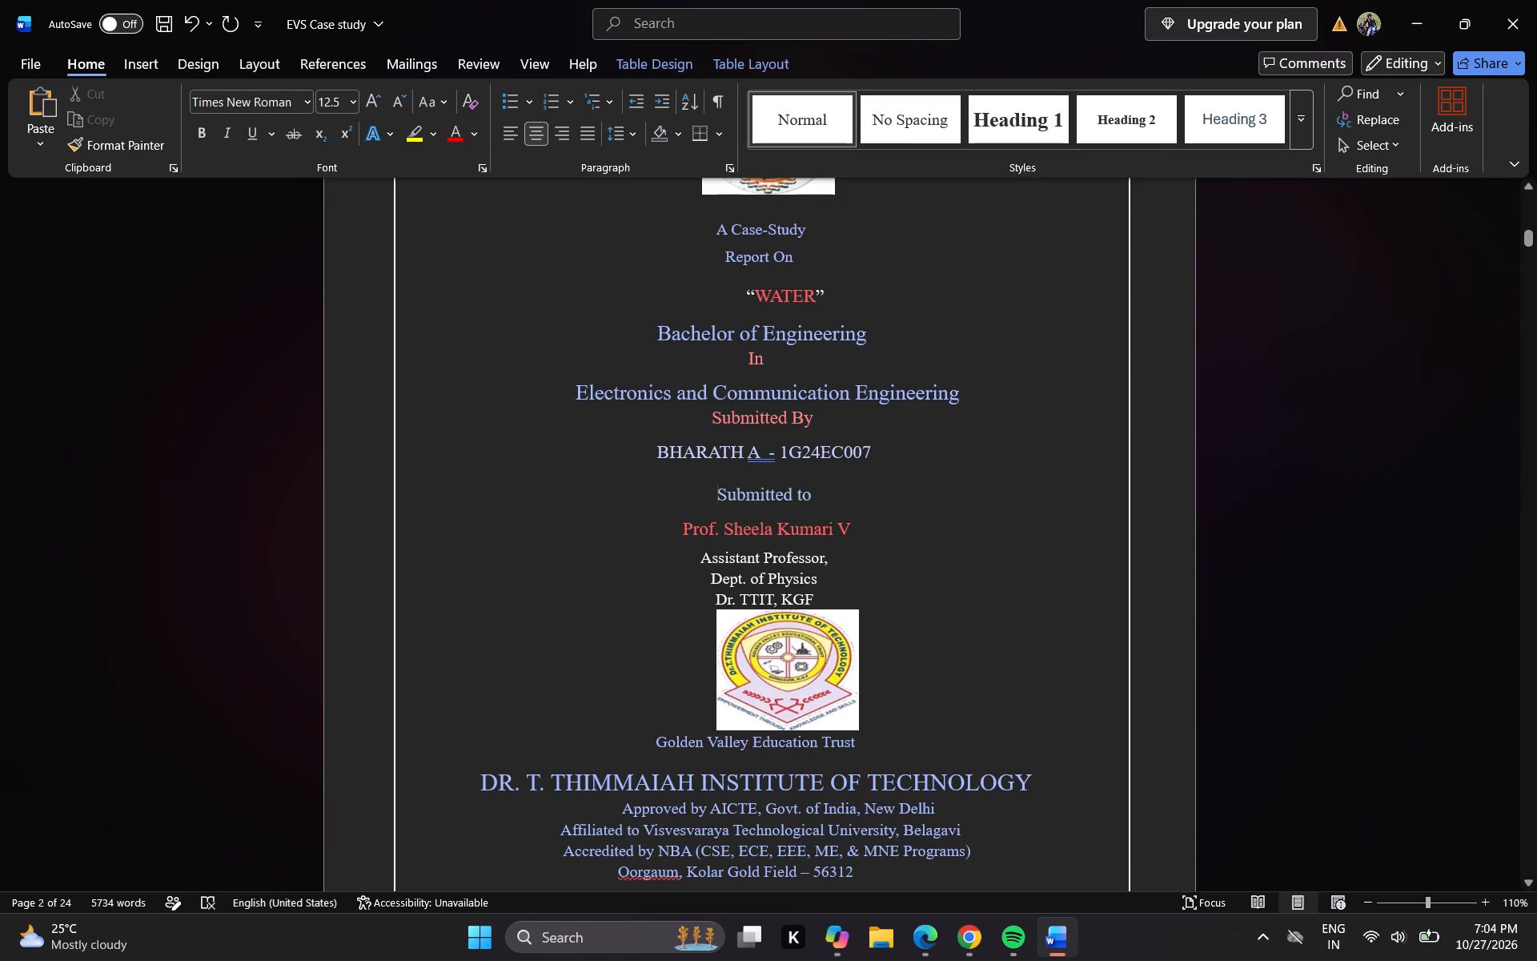
left_click(813, 295)
type("SHED")
key("space")
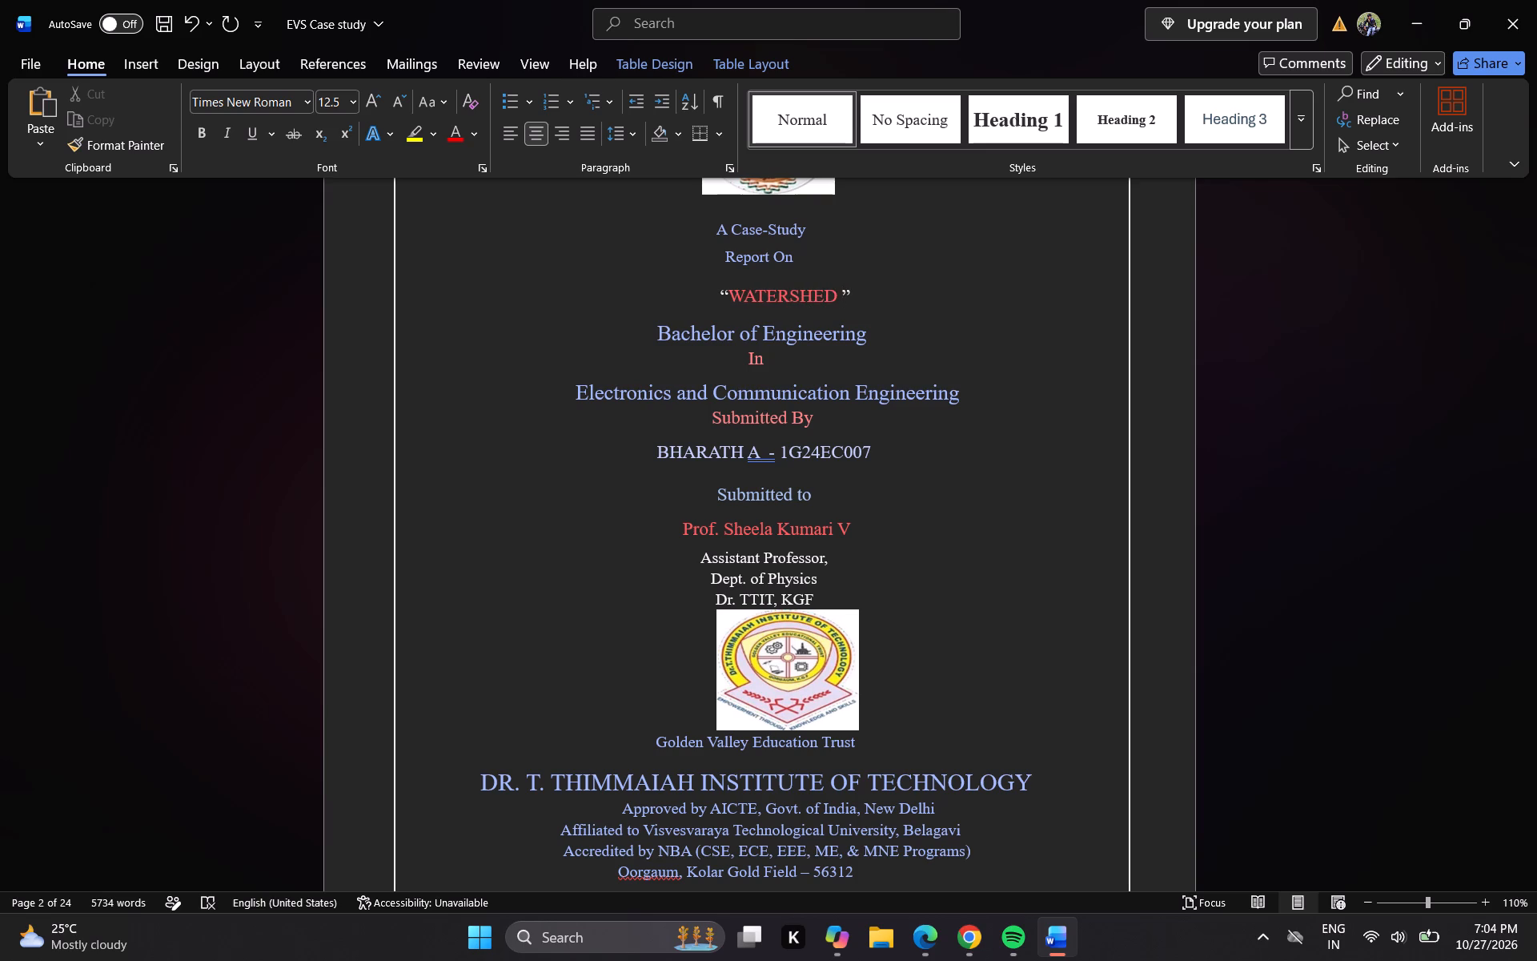
type("MANAGEMENT")
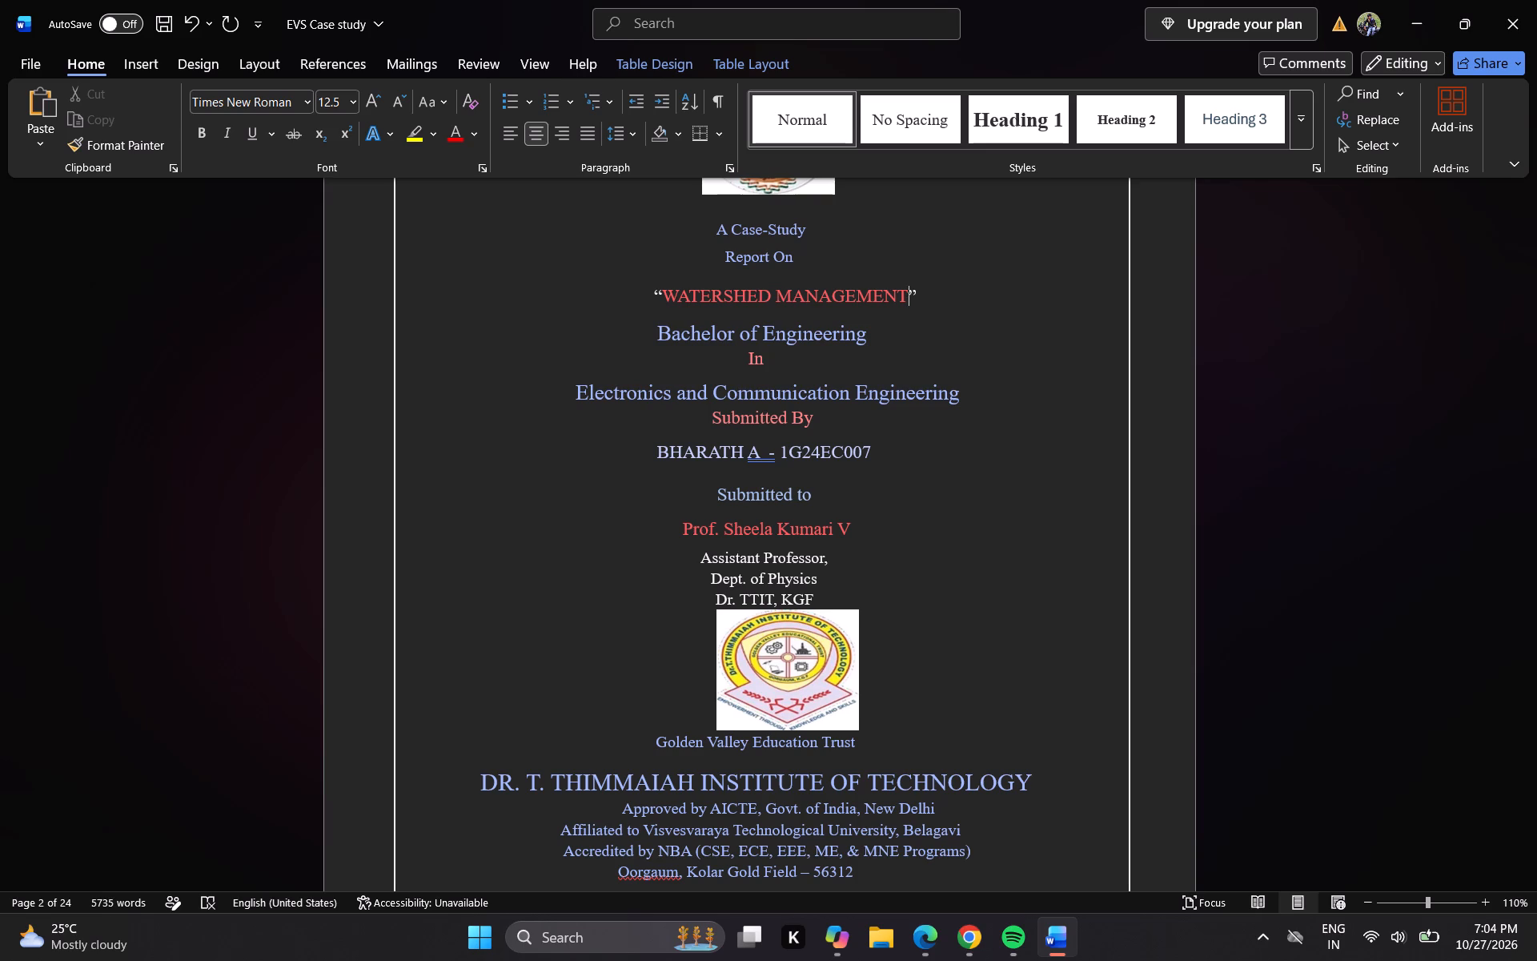
key("space")
type("IN MADHYA")
key("space")
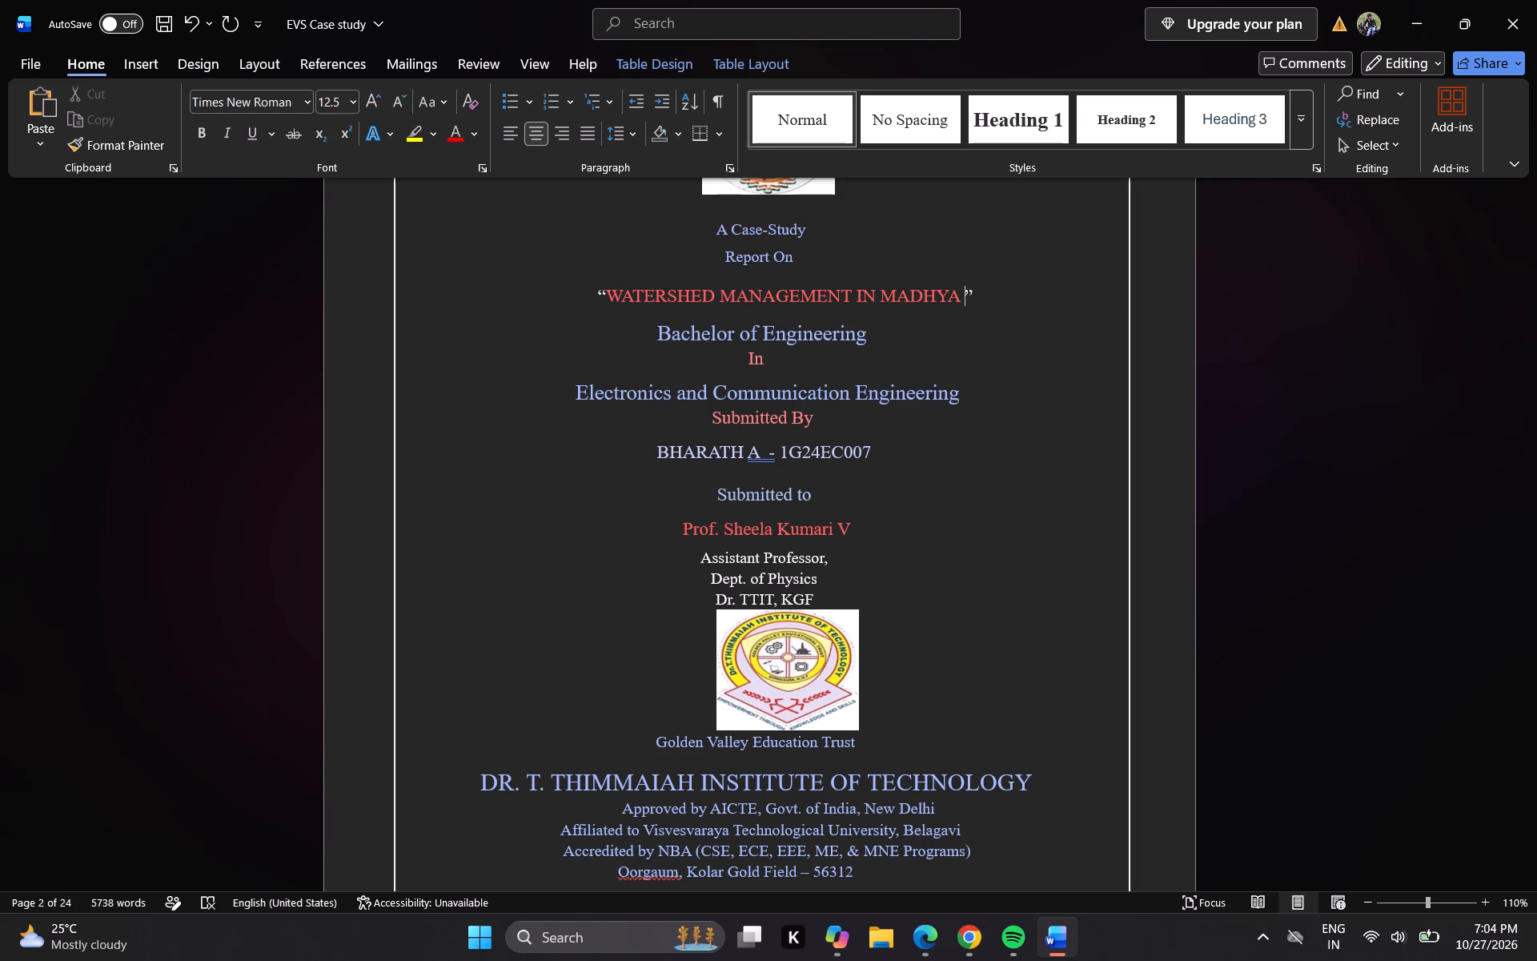
type("PRADESH")
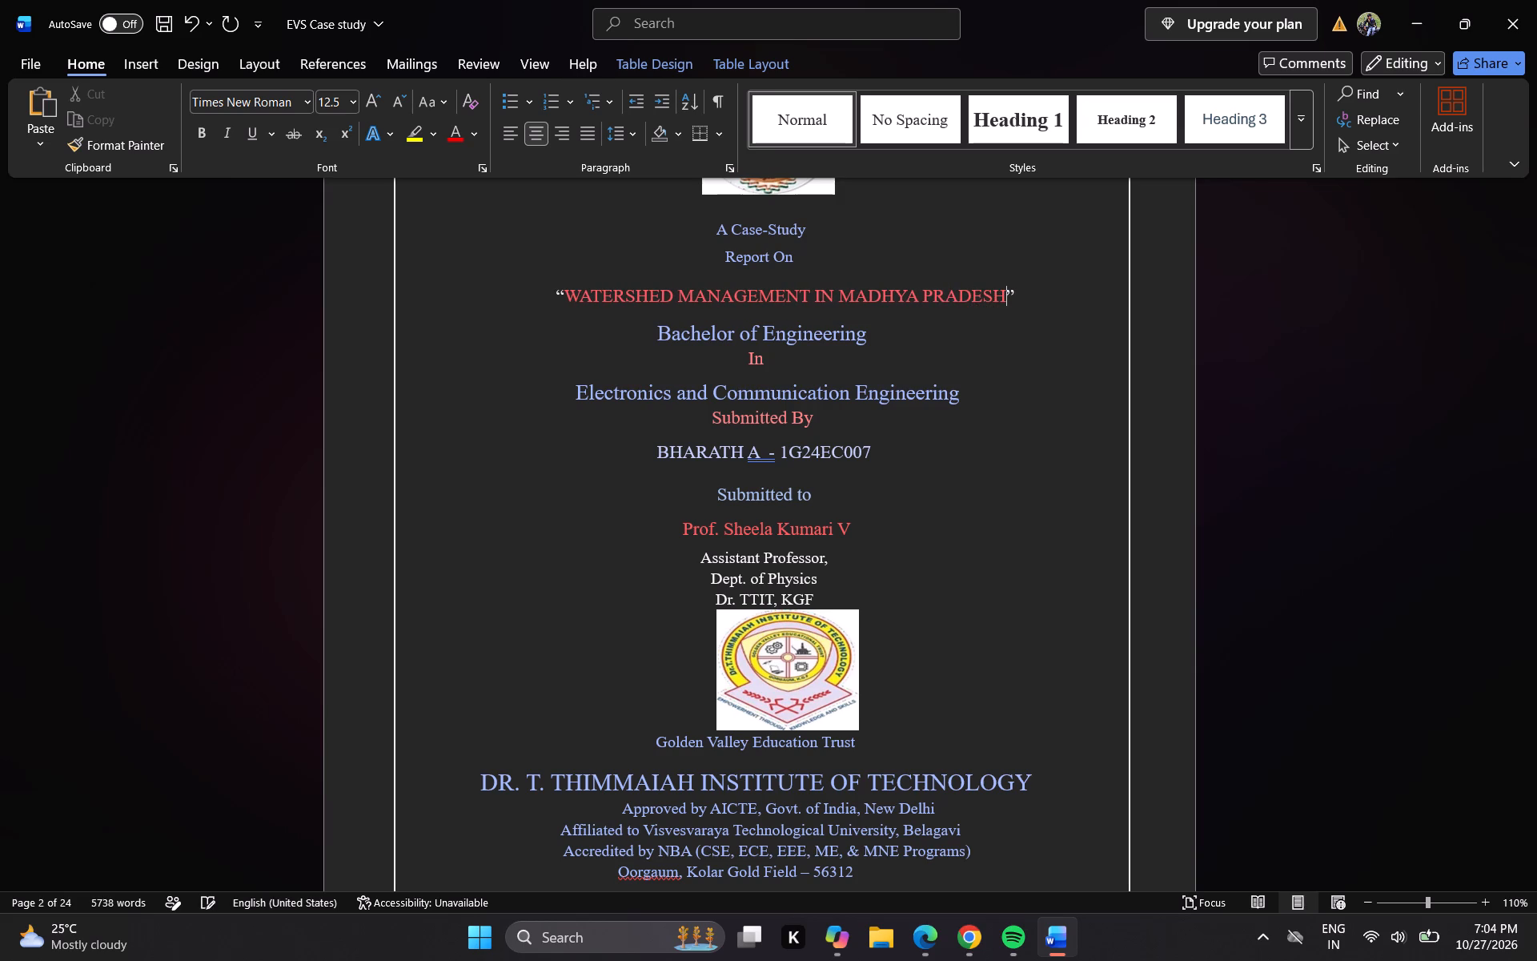
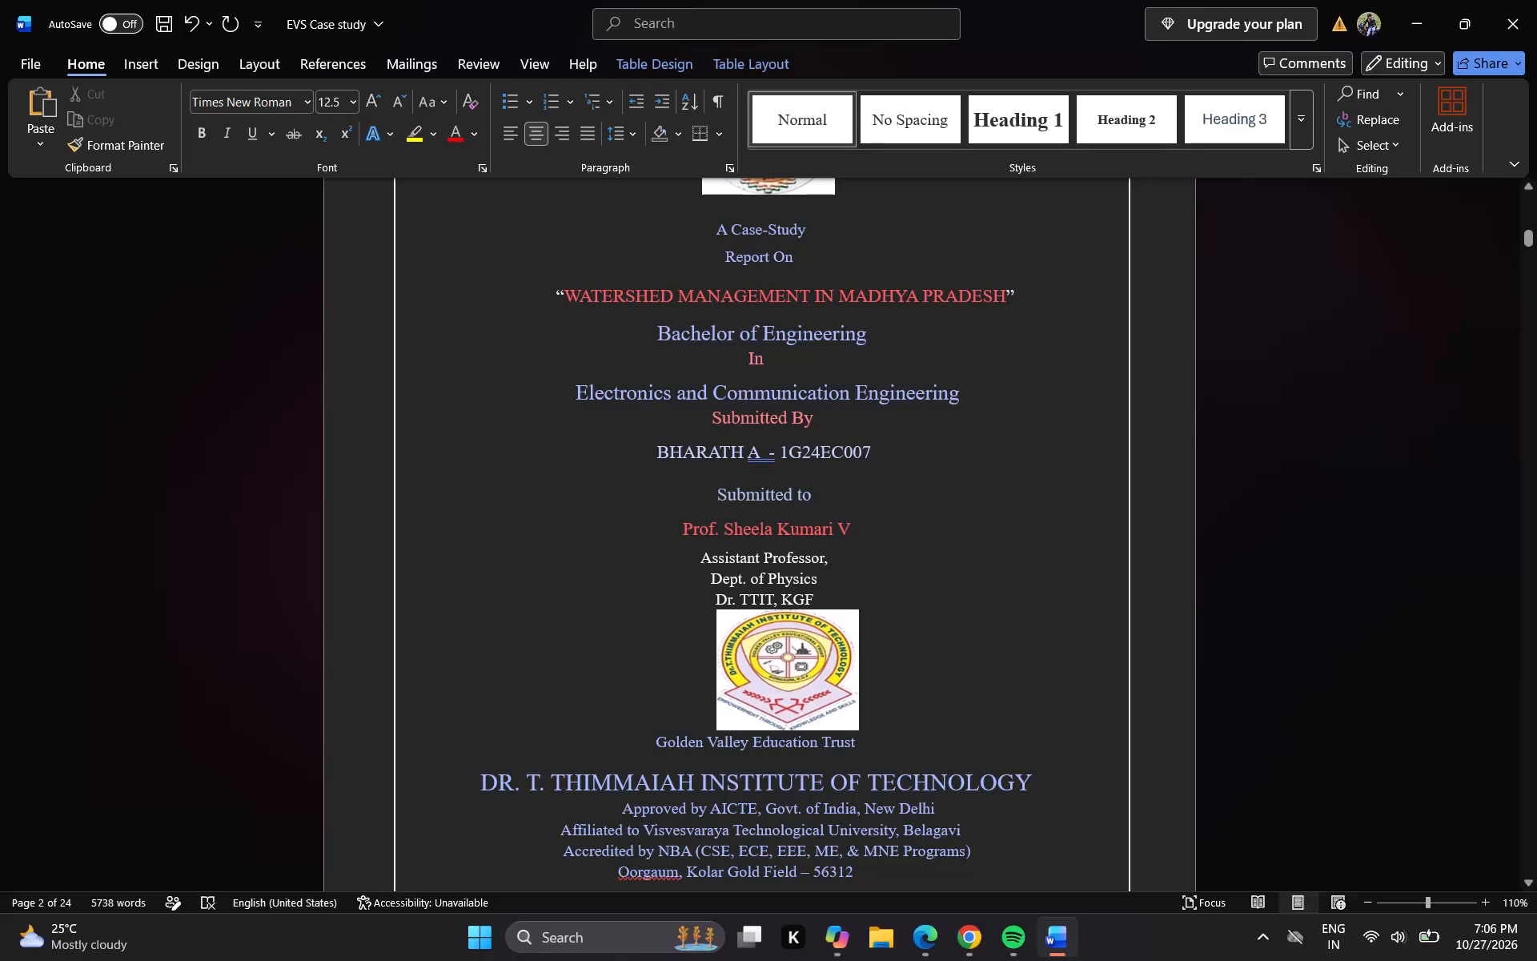
Place the text cursor at the end of the student name and roll number line beneath "Submitted By" for editing.
left_click(768, 456)
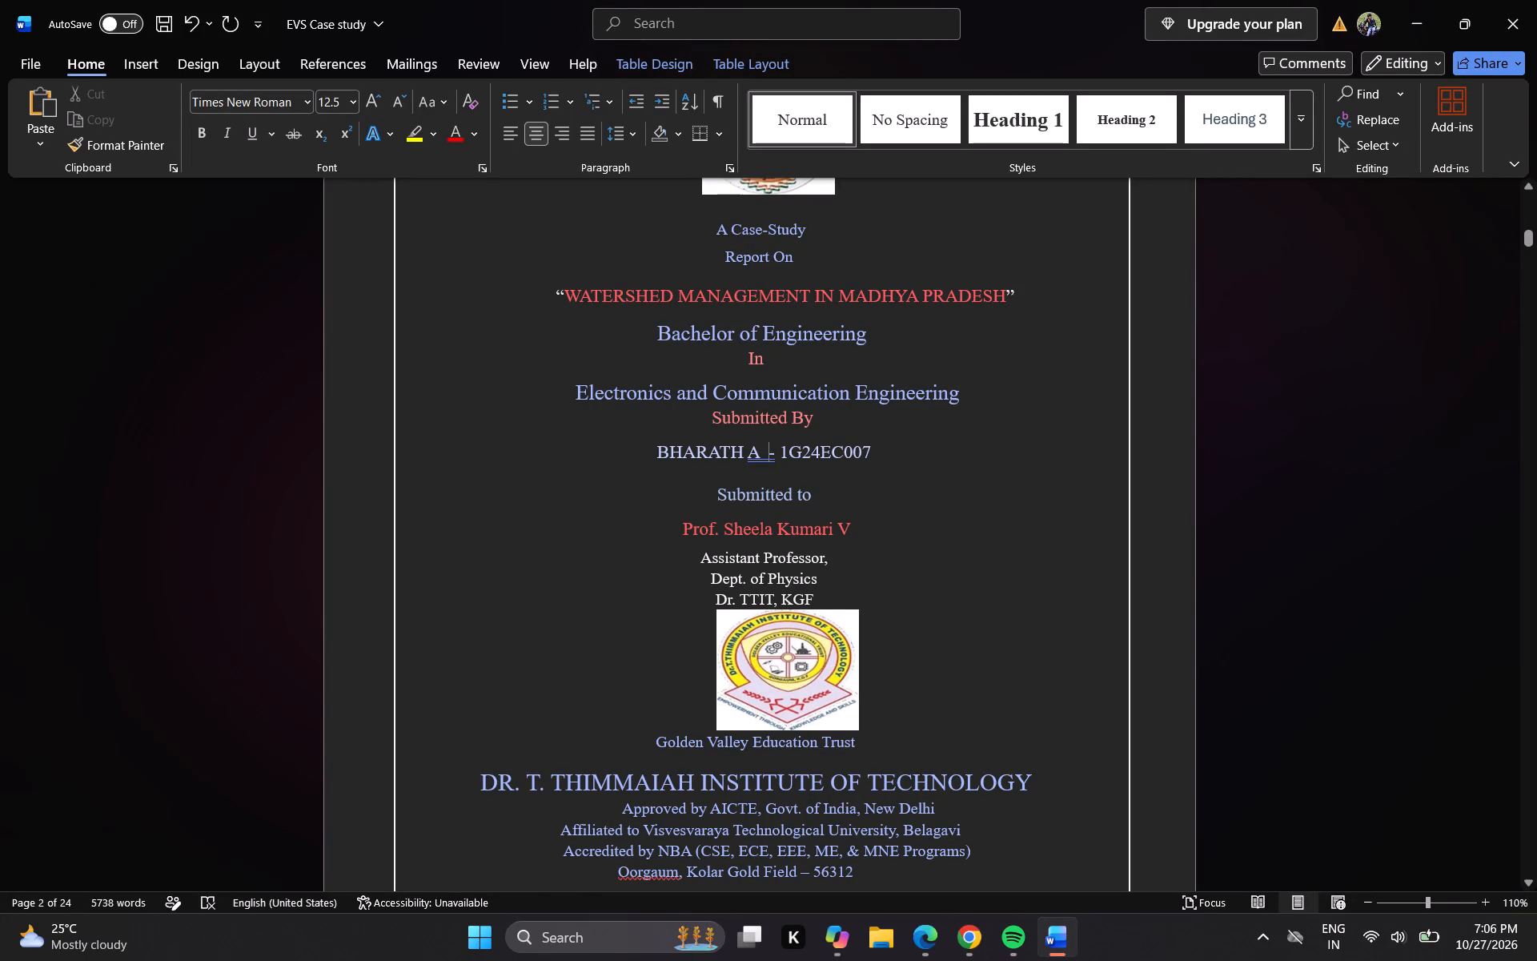
left_click(876, 452)
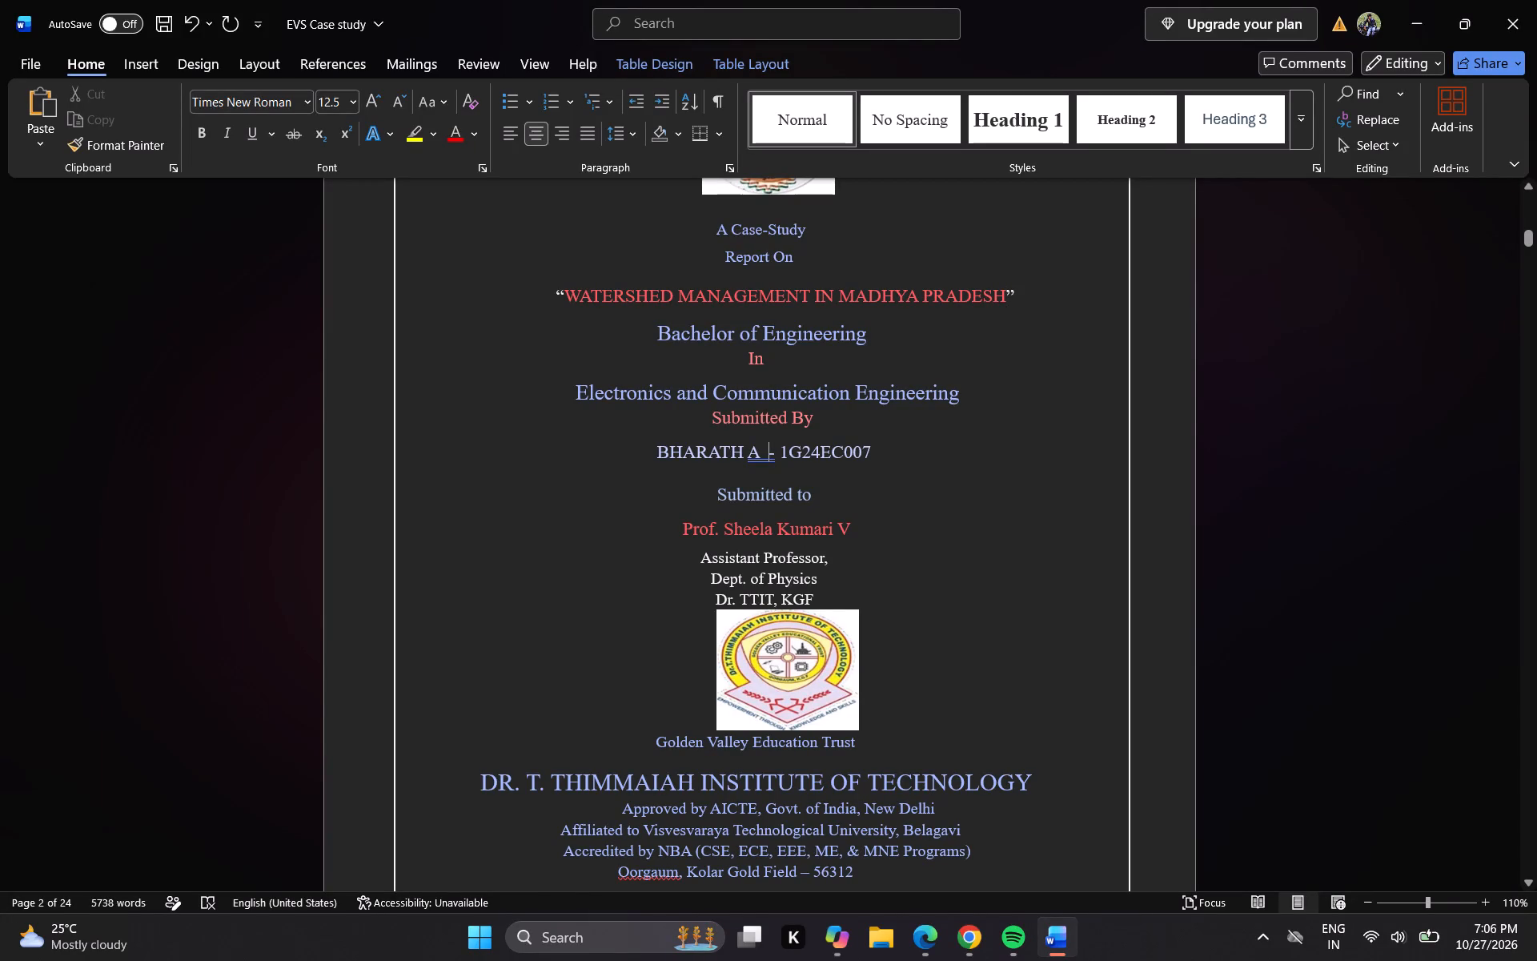